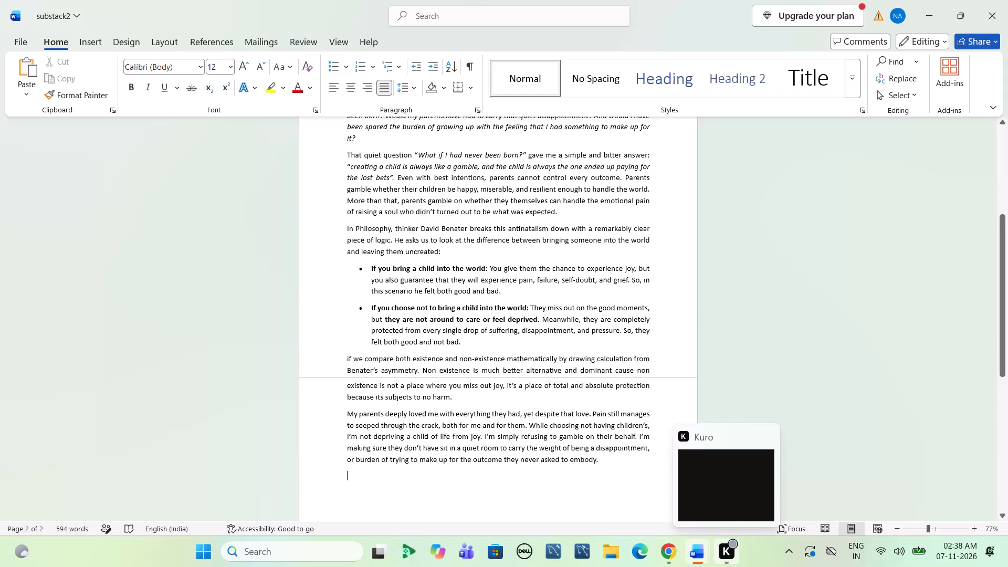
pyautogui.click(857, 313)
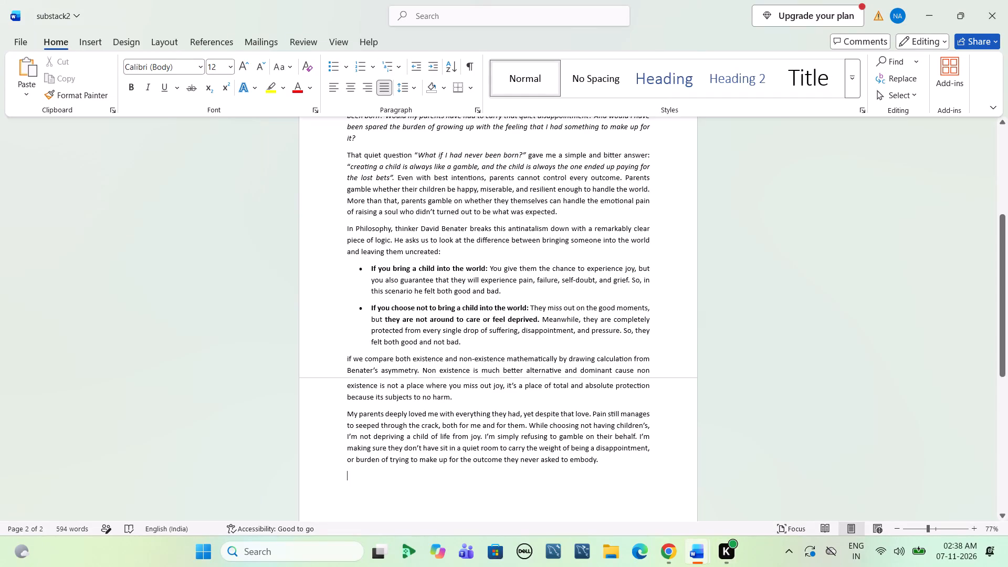
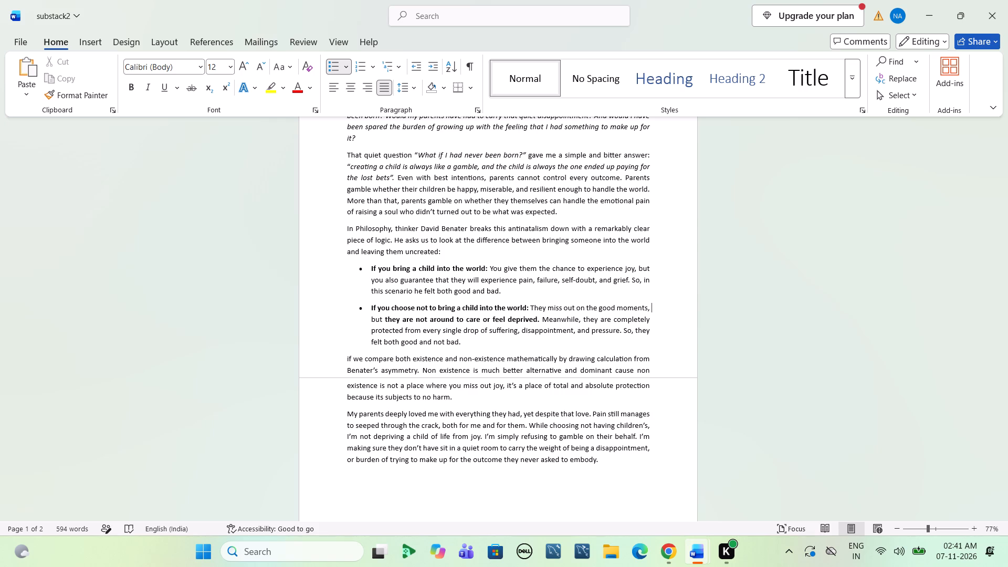
# Review the essay from its opening lines about loving my kids through the childhood, gamble and David Benater sections.
pyautogui.press('Up')
pyautogui.press('Up')
pyautogui.press('Up')
pyautogui.press('Up')
pyautogui.press('Up')
pyautogui.press('Up')
pyautogui.press('Up')
pyautogui.press('Up')
pyautogui.press('Up')
pyautogui.press('Up')
pyautogui.press('Up')
pyautogui.press('Up')
pyautogui.press('Up')
pyautogui.press('Up')
pyautogui.press('Up')
pyautogui.press('Up')
pyautogui.press('Up')
pyautogui.press('Up')
pyautogui.press('Up')
pyautogui.press('Up')
pyautogui.press('Up')
pyautogui.press('Up')
pyautogui.press('Up')
pyautogui.press('Up')
pyautogui.press('Up')
pyautogui.press('Up')
pyautogui.press('Up')
pyautogui.press('Up')
pyautogui.press('Up')
pyautogui.press('Up')
pyautogui.press('Up')
pyautogui.press('Up')
pyautogui.press('Up')
pyautogui.press('Up')
pyautogui.press('Up')
pyautogui.press('Up')
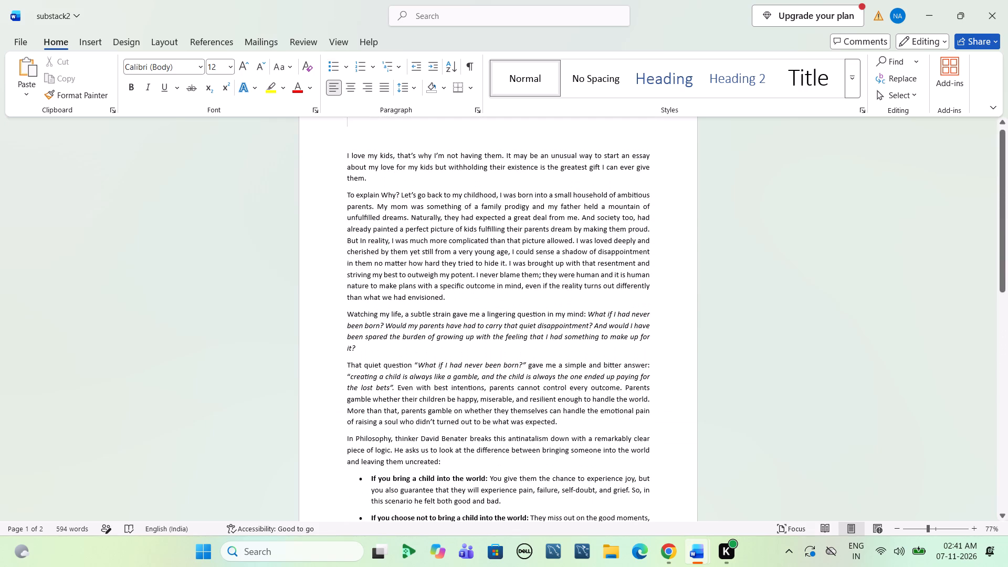
pyautogui.press('Down')
pyautogui.press('Down')
pyautogui.press('Down')
pyautogui.press('Down')
pyautogui.press('Down')
pyautogui.press('Down')
pyautogui.press('Down')
pyautogui.press('Down')
pyautogui.press('Down')
pyautogui.press('Down')
pyautogui.press('Down')
pyautogui.press('Down')
pyautogui.press('Down')
pyautogui.press('Down')
pyautogui.press('Down')
pyautogui.press('Down')
pyautogui.press('Down')
pyautogui.press('Down')
pyautogui.press('Down')
pyautogui.press('Down')
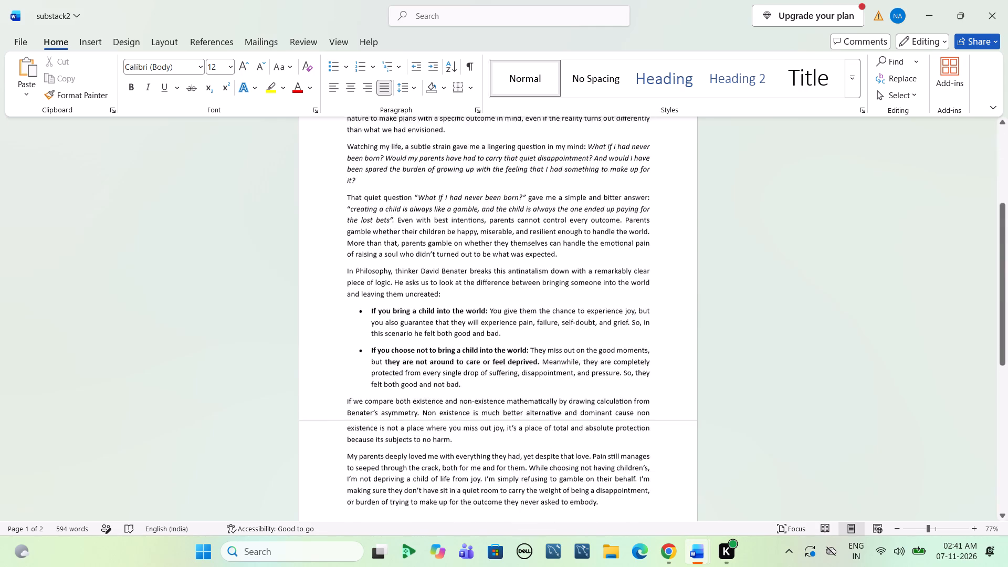
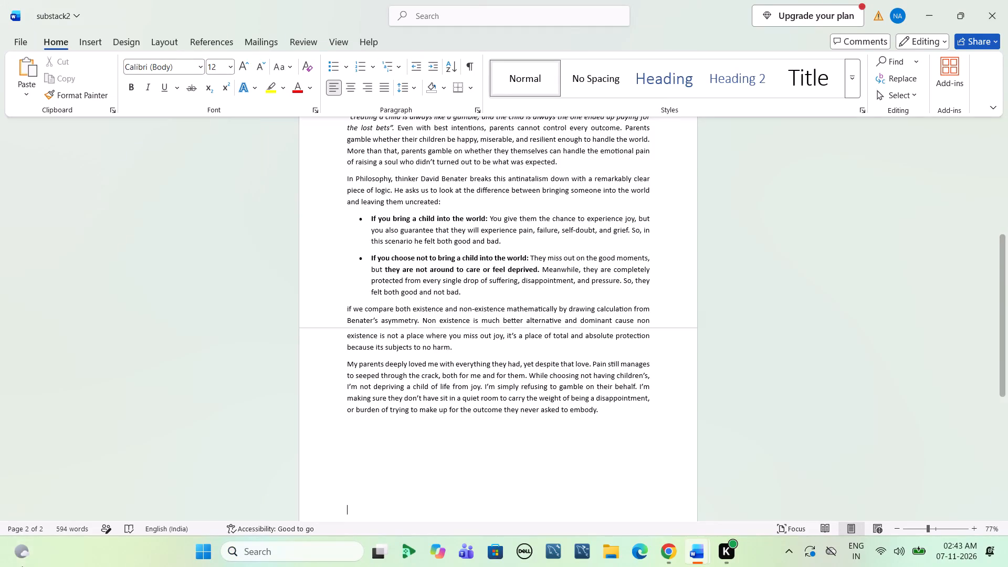
# Insert two line breaks after the essay's last paragraph, which ends with "they never asked to embody.".
pyautogui.click(604, 420)
pyautogui.press('Return')
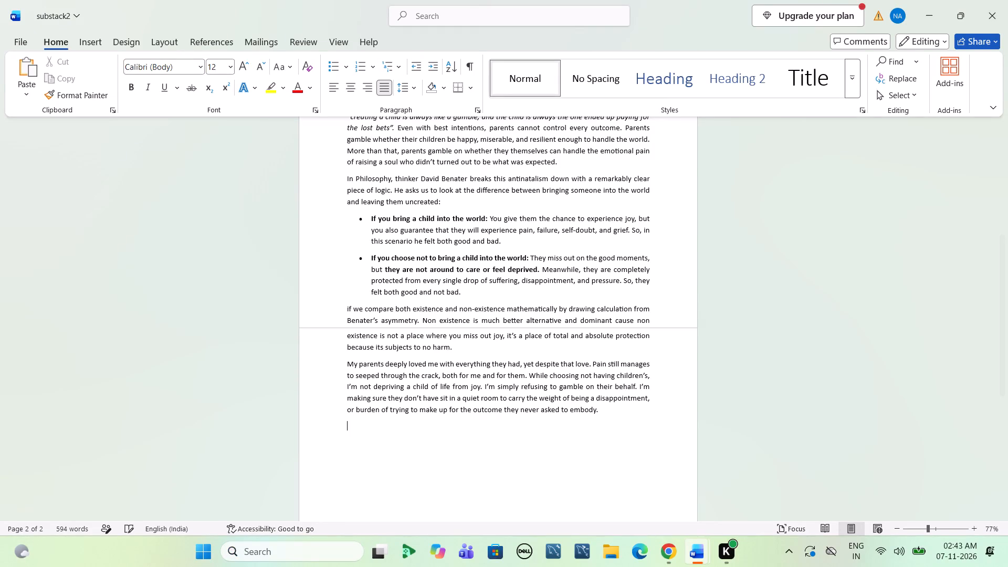
pyautogui.press('Return')
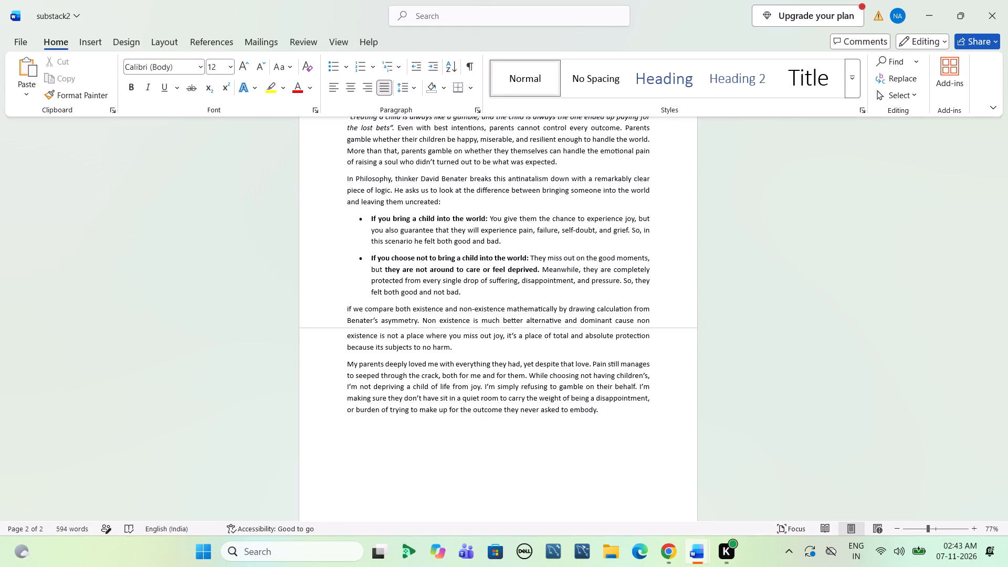
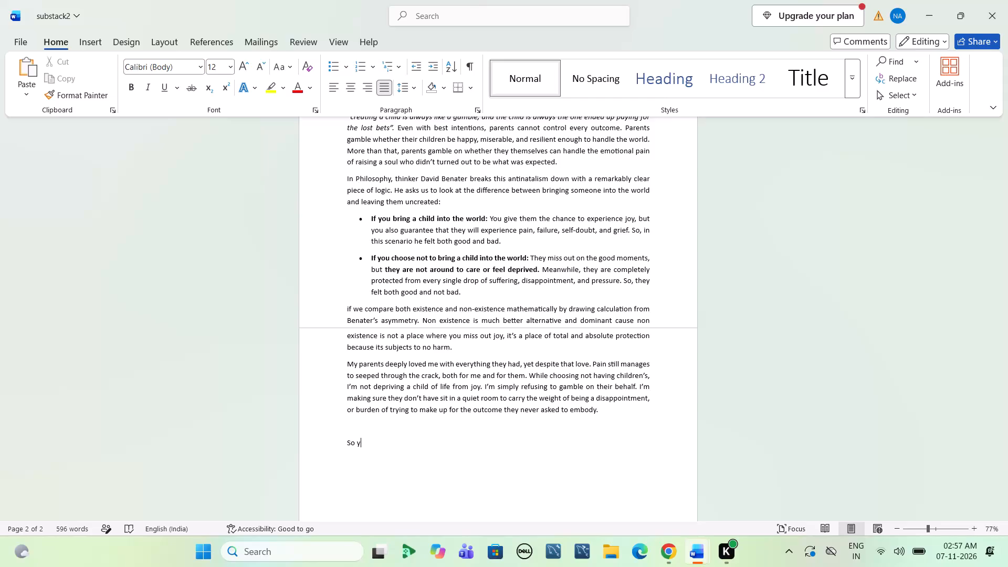
# Continue the new closing paragraph's opening sentence so that it reads "So you may ask".
pyautogui.write('ou')
pyautogui.press('space')
pyautogui.write('may ask')
pyautogui.press('space')
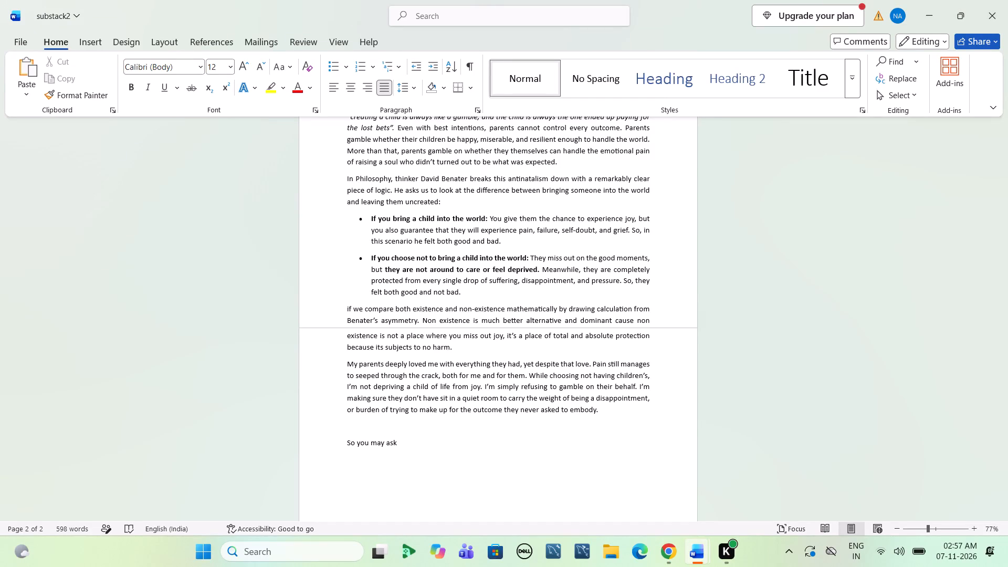
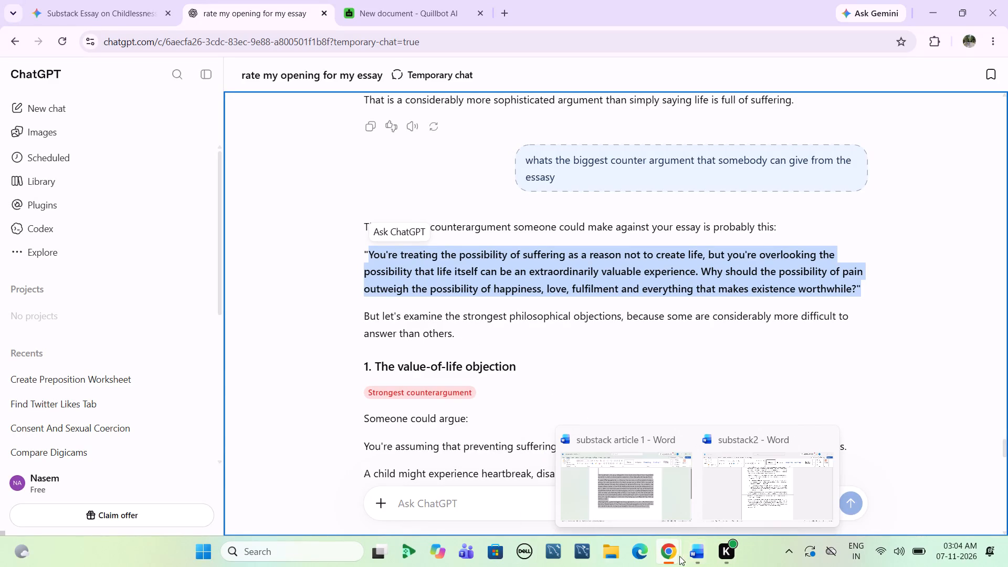
# Switch to the substack2 document in Word and paste the copied counterargument quote directly after "So you may ask me".
pyautogui.click(770, 496)
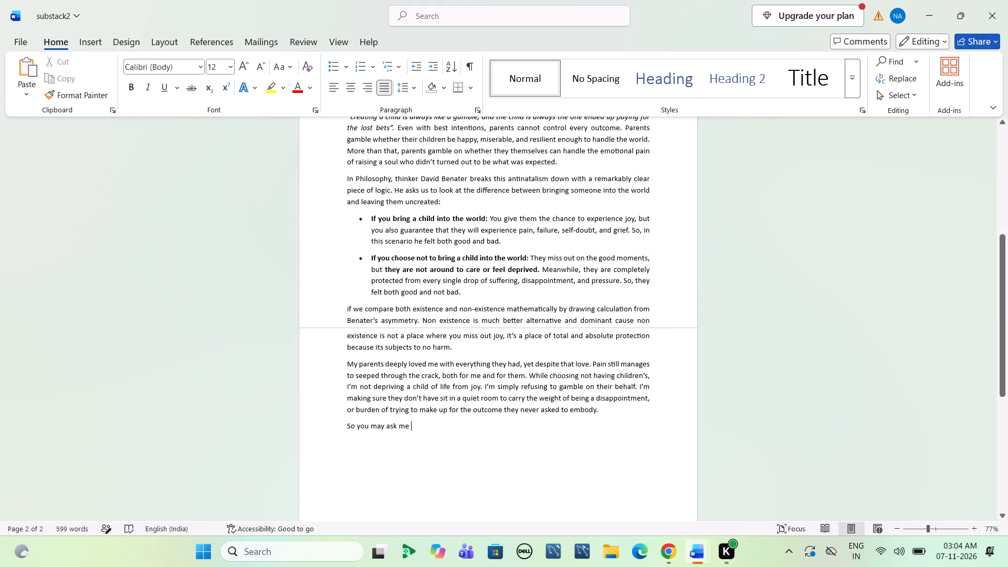
pyautogui.hotkey('ctrl', 'v')
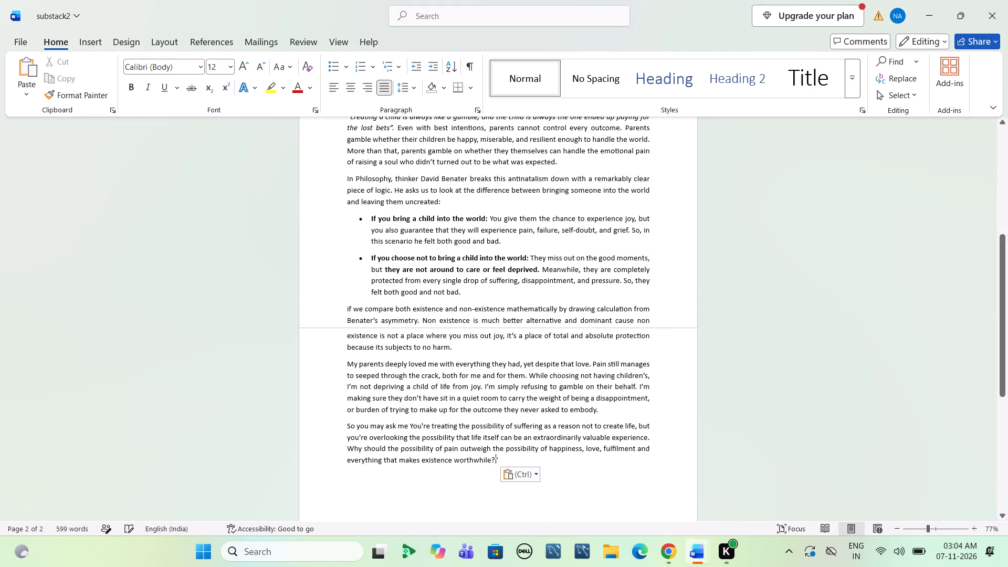
# Replace "You're" at the start of the pasted counterargument with "why im" so it follows on from "So you may ask me".
pyautogui.click(410, 429)
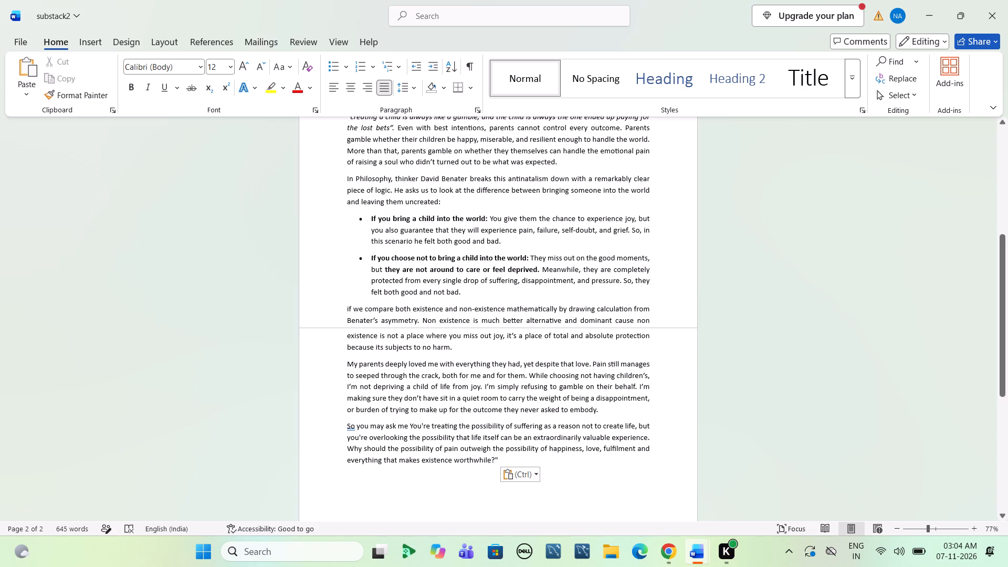
pyautogui.click(423, 429)
pyautogui.click(433, 425)
pyautogui.click(427, 423)
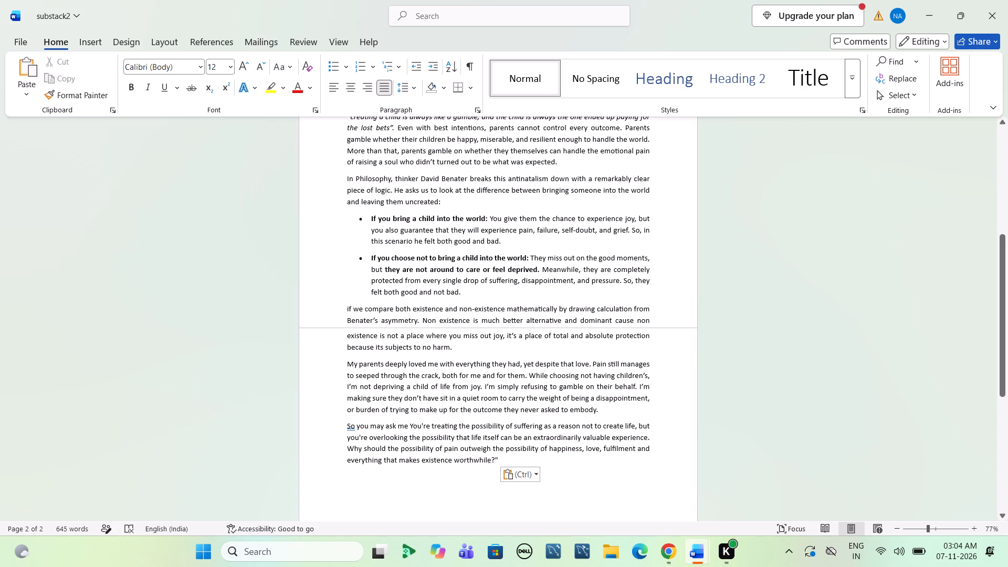
pyautogui.click(427, 424)
pyautogui.click(430, 422)
pyautogui.press('BackSpace')
pyautogui.press('BackSpace')
pyautogui.press('BackSpace')
pyautogui.press('BackSpace')
pyautogui.press('BackSpace')
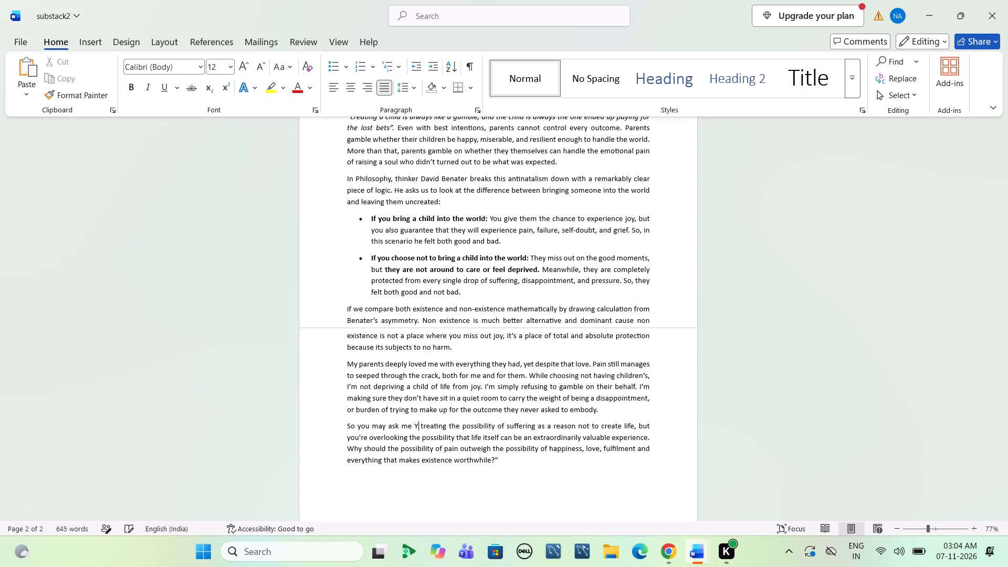
pyautogui.press('BackSpace')
pyautogui.write('why im')
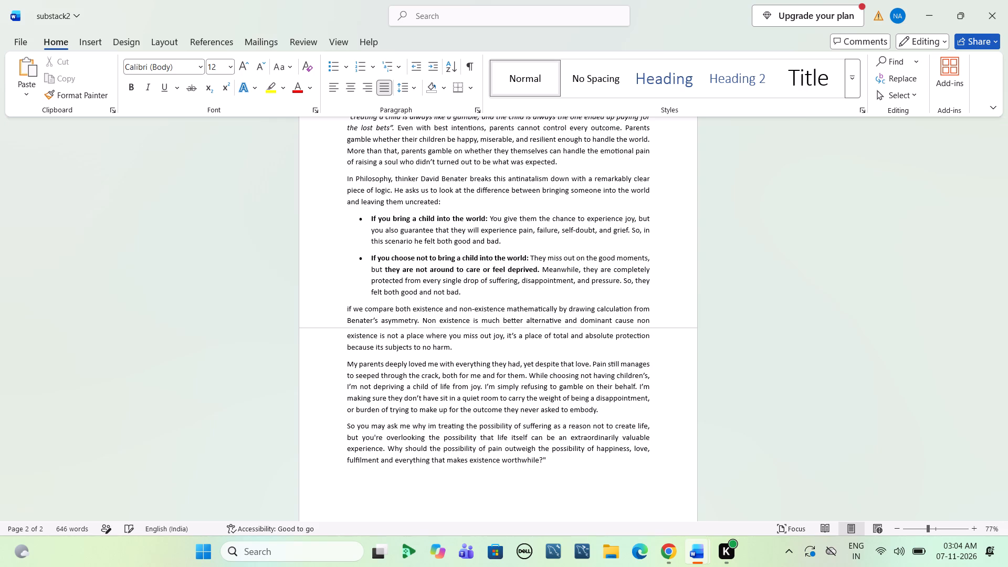
# Delete the word "you're" before "overlooking the possibility" in the pasted counterargument.
pyautogui.click(385, 438)
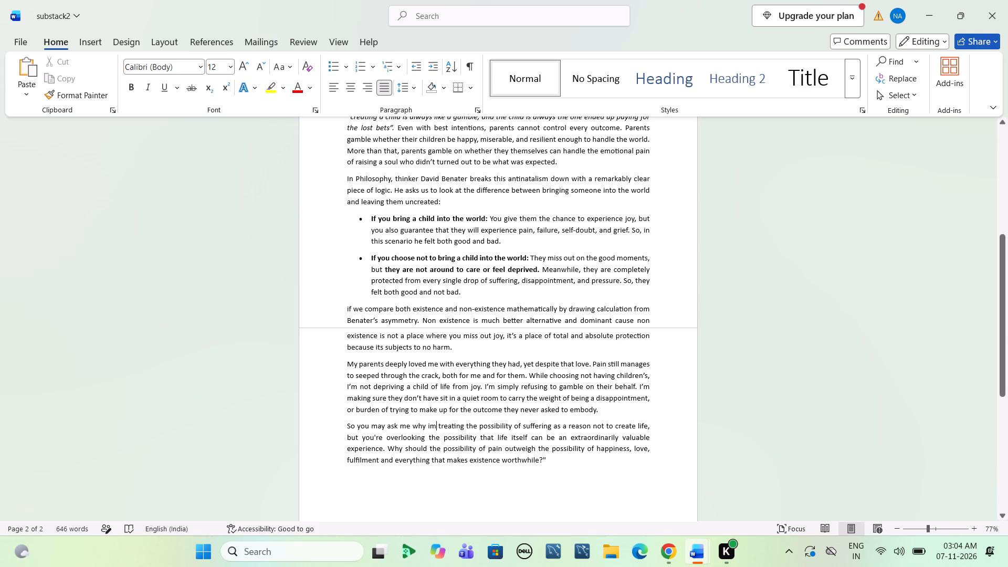
pyautogui.press('BackSpace')
pyautogui.press('BackSpace')
pyautogui.press('BackSpace')
pyautogui.press('BackSpace')
pyautogui.press('BackSpace')
pyautogui.press('BackSpace')
pyautogui.press('BackSpace')
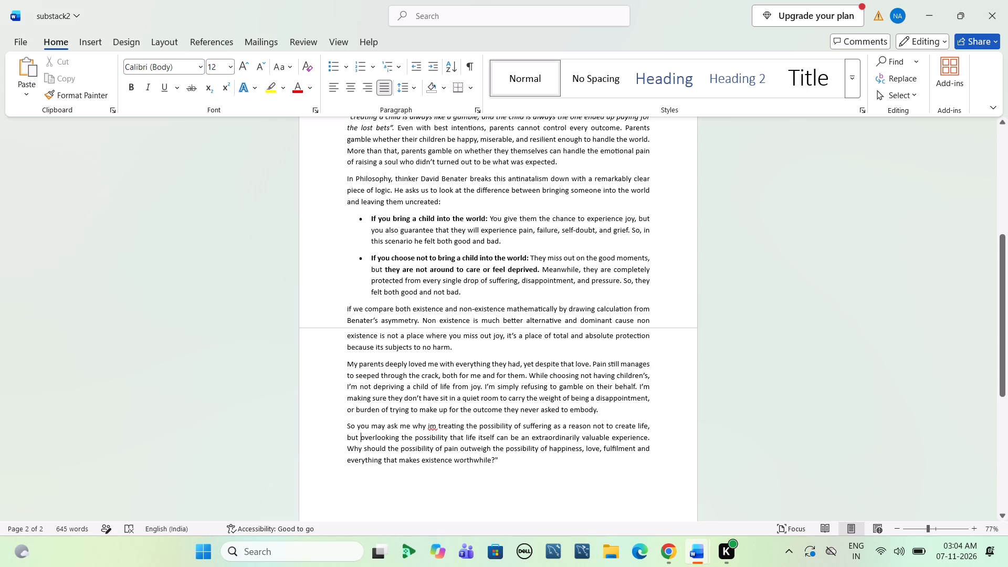
# Replace "an extraordinarily valuable experience" in the counterargument paragraph with "a beautiful paradigm".
pyautogui.click(652, 435)
pyautogui.click(648, 438)
pyautogui.press('BackSpace')
pyautogui.press('BackSpace')
pyautogui.press('BackSpace')
pyautogui.press('BackSpace')
pyautogui.press('BackSpace')
pyautogui.press('BackSpace')
pyautogui.press('BackSpace')
pyautogui.press('BackSpace')
pyautogui.press('BackSpace')
pyautogui.press('BackSpace')
pyautogui.press('BackSpace')
pyautogui.press('BackSpace')
pyautogui.press('BackSpace')
pyautogui.press('BackSpace')
pyautogui.press('BackSpace')
pyautogui.press('BackSpace')
pyautogui.press('BackSpace')
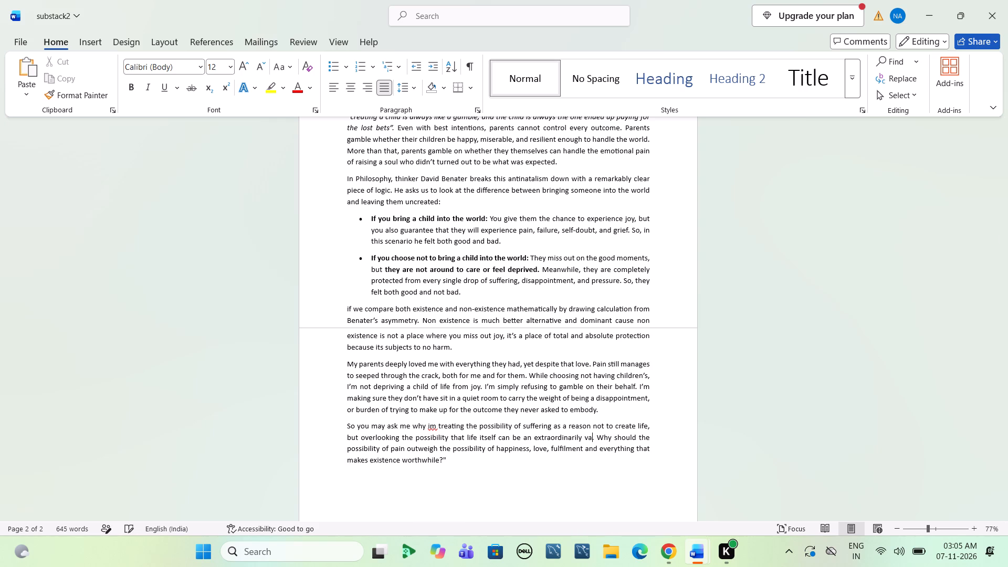
pyautogui.press('BackSpace')
pyautogui.press('BackSpace')
pyautogui.press('BackSpace')
pyautogui.press('BackSpace')
pyautogui.press('BackSpace')
pyautogui.press('BackSpace')
pyautogui.press('BackSpace')
pyautogui.press('BackSpace')
pyautogui.press('BackSpace')
pyautogui.press('BackSpace')
pyautogui.press('BackSpace')
pyautogui.press('BackSpace')
pyautogui.press('BackSpace')
pyautogui.press('BackSpace')
pyautogui.press('BackSpace')
pyautogui.press('BackSpace')
pyautogui.press('BackSpace')
pyautogui.press('BackSpace')
pyautogui.press('BackSpace')
pyautogui.press('BackSpace')
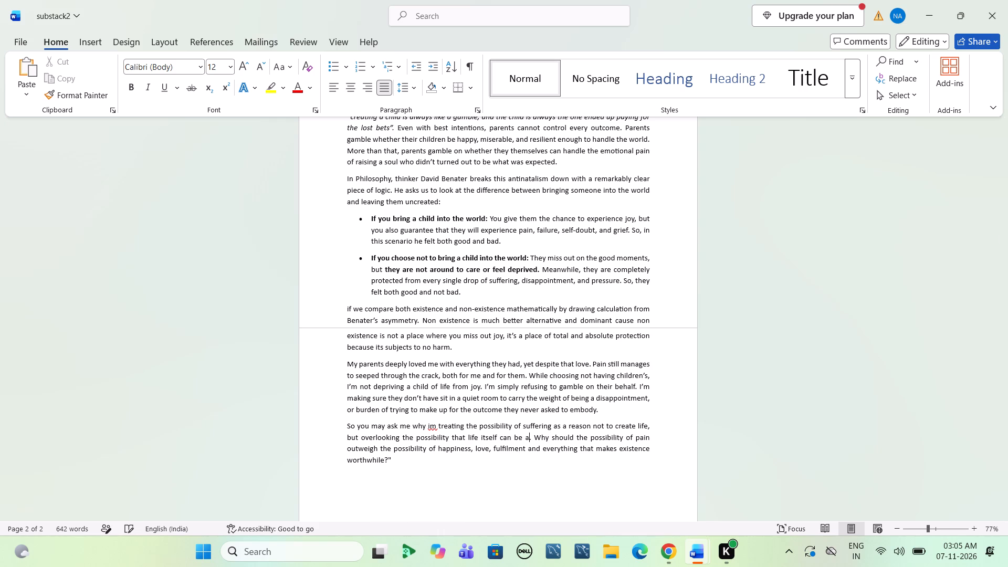
pyautogui.press('BackSpace')
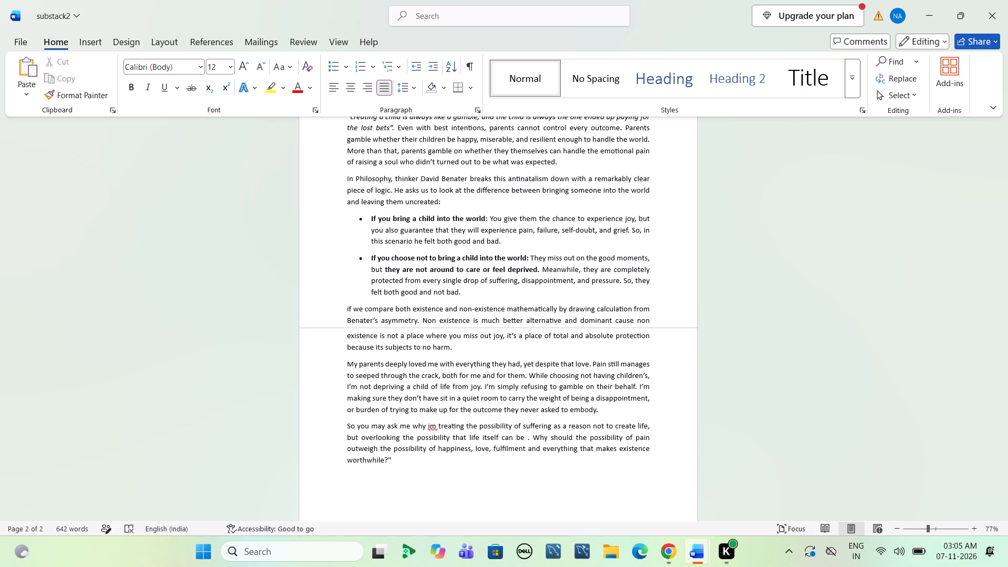
pyautogui.write('a beauti')
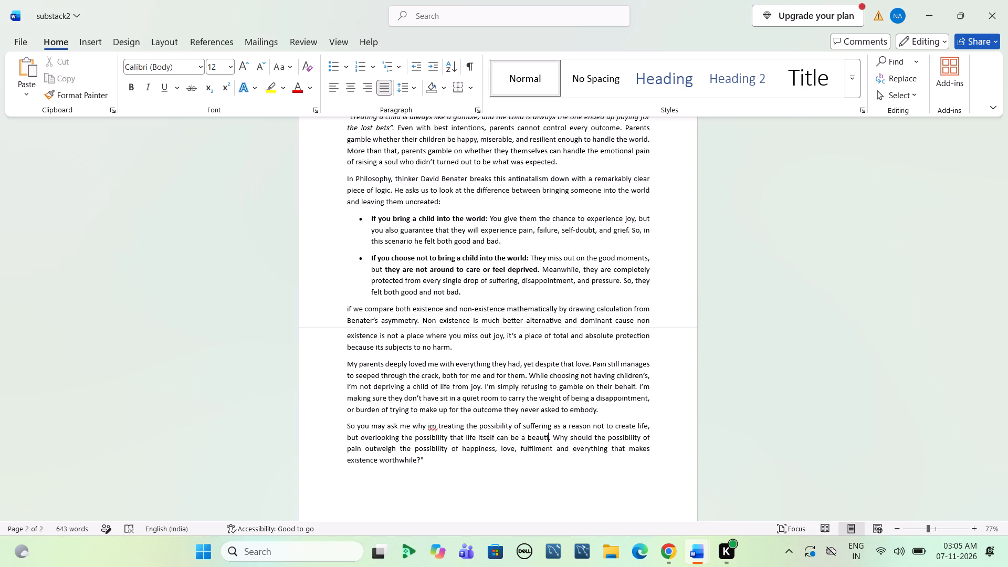
pyautogui.write('ful')
pyautogui.press('space')
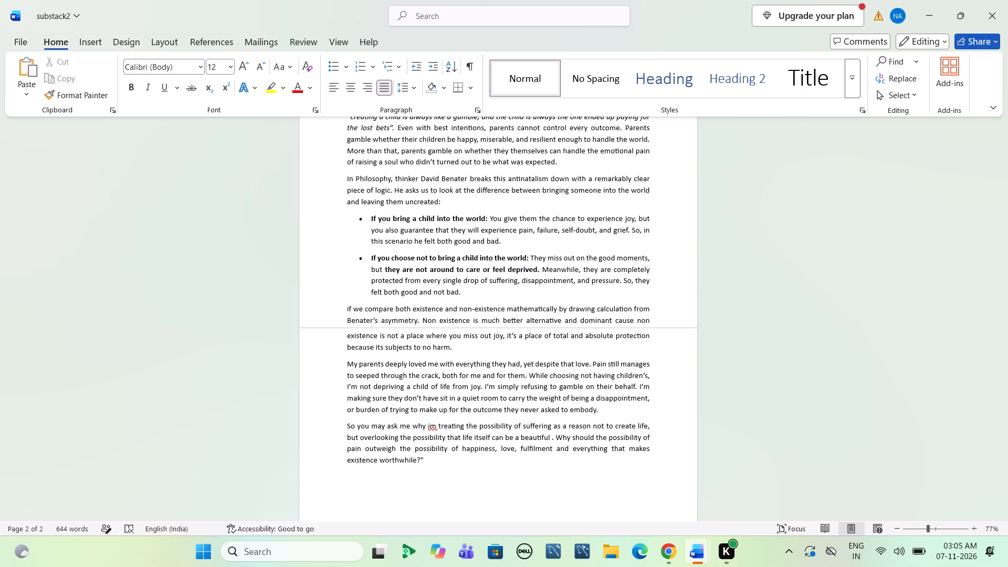
pyautogui.write('paradigm')
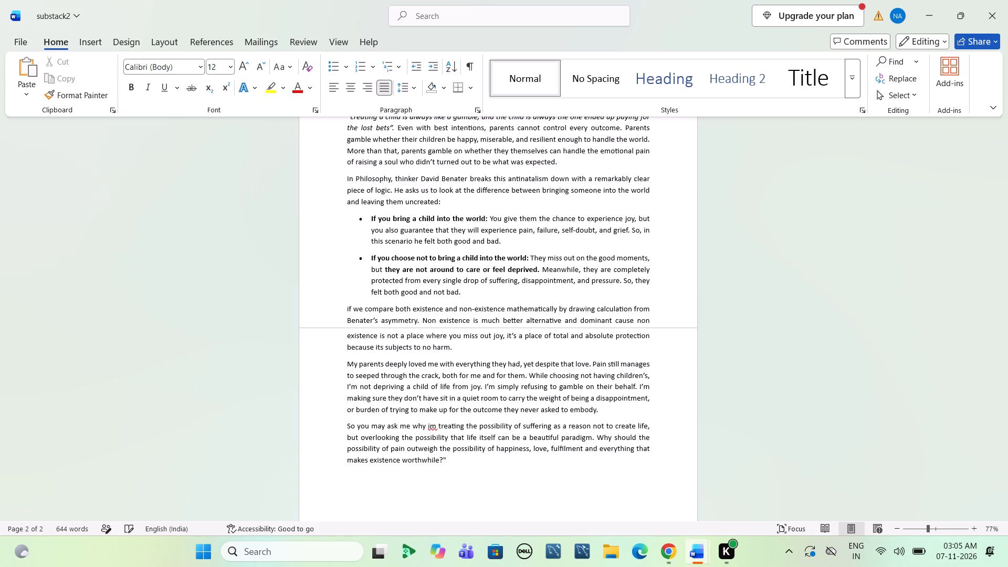
pyautogui.press('space')
pyautogui.press('BackSpace')
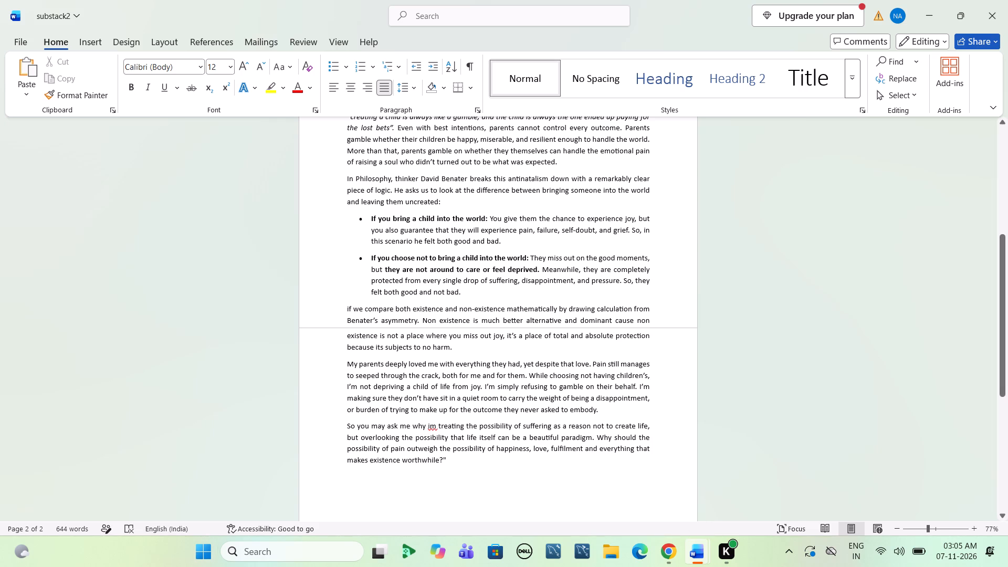
# After "makes existence worthwhile?" at the end of the paragraph, add the words "Benater also answerd this in his book".
pyautogui.keyDown('ctrl'); pyautogui.scroll(2, 180, 503); pyautogui.keyUp('ctrl')
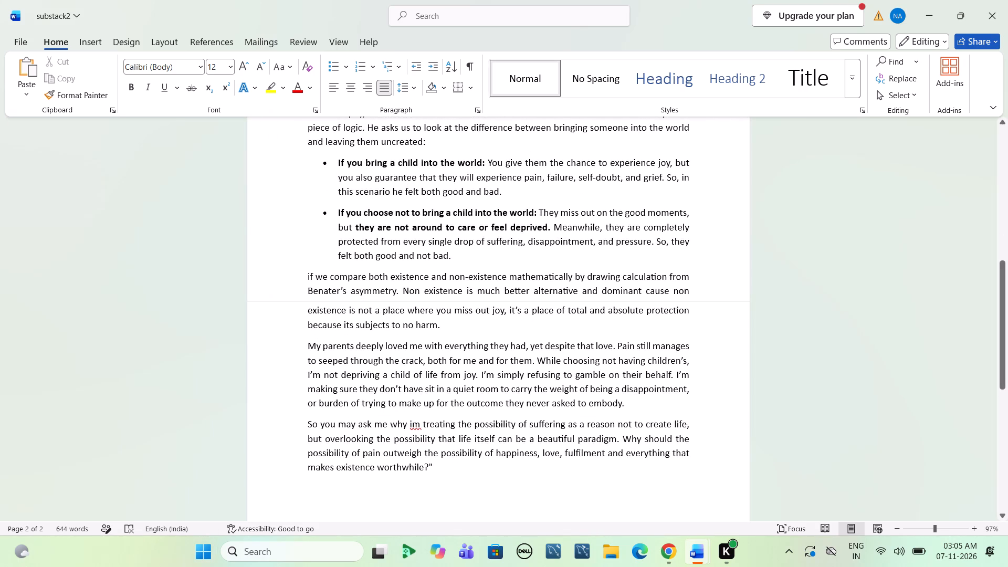
pyautogui.moveTo(1002, 328); pyautogui.dragTo(1006, 359)
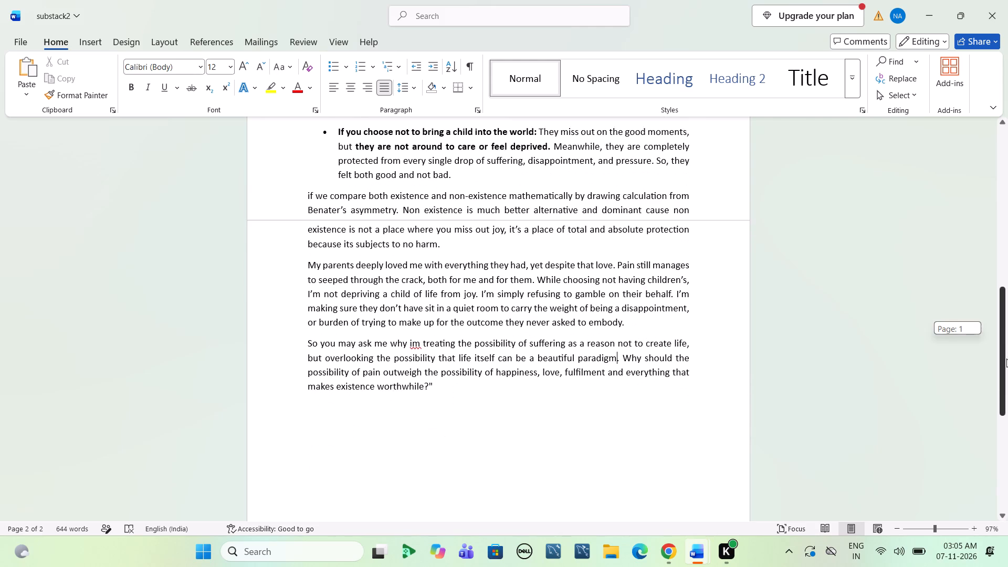
pyautogui.moveTo(1006, 359); pyautogui.dragTo(1007, 360)
pyautogui.click(473, 369)
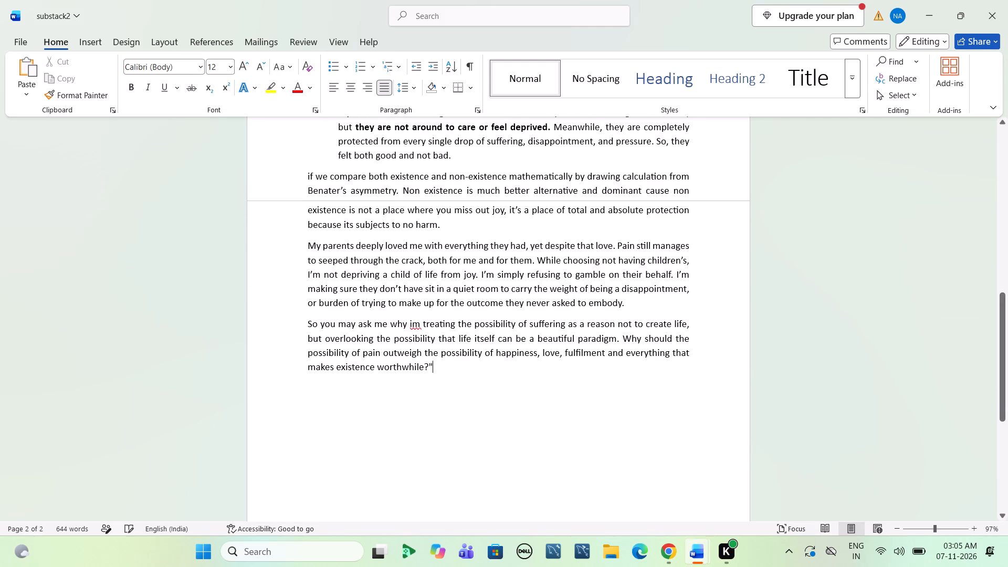
pyautogui.click(473, 369)
pyautogui.press('space')
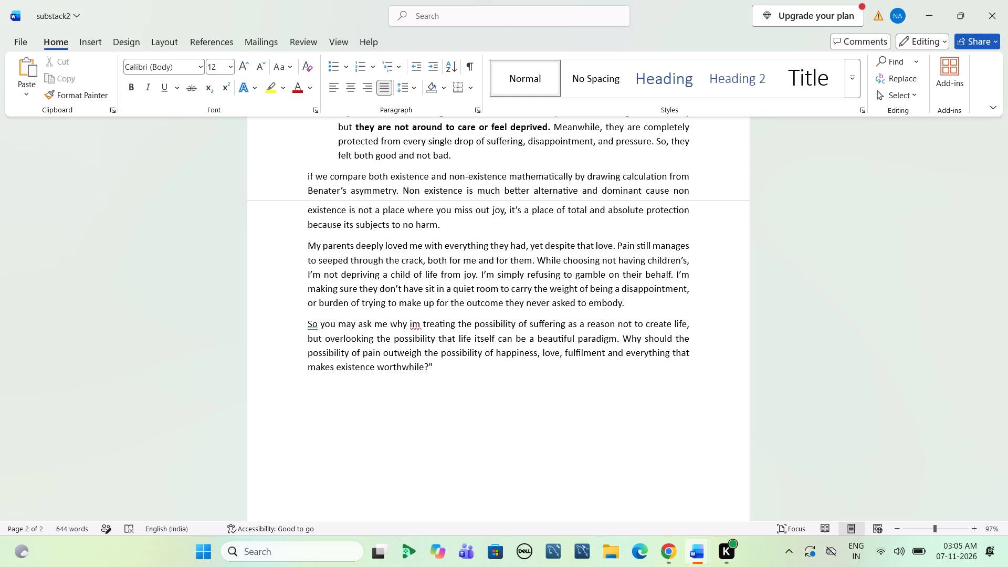
pyautogui.hotkey('shift', 'b')
pyautogui.press('a')
pyautogui.press('BackSpace')
pyautogui.write('enater')
pyautogui.press('space')
pyautogui.write('also answerd in his')
pyautogui.press('space')
pyautogui.write('boo')
pyautogui.press('BackSpace')
pyautogui.press('BackSpace')
pyautogui.press('BackSpace')
pyautogui.press('BackSpace')
pyautogui.press('BackSpace')
pyautogui.press('BackSpace')
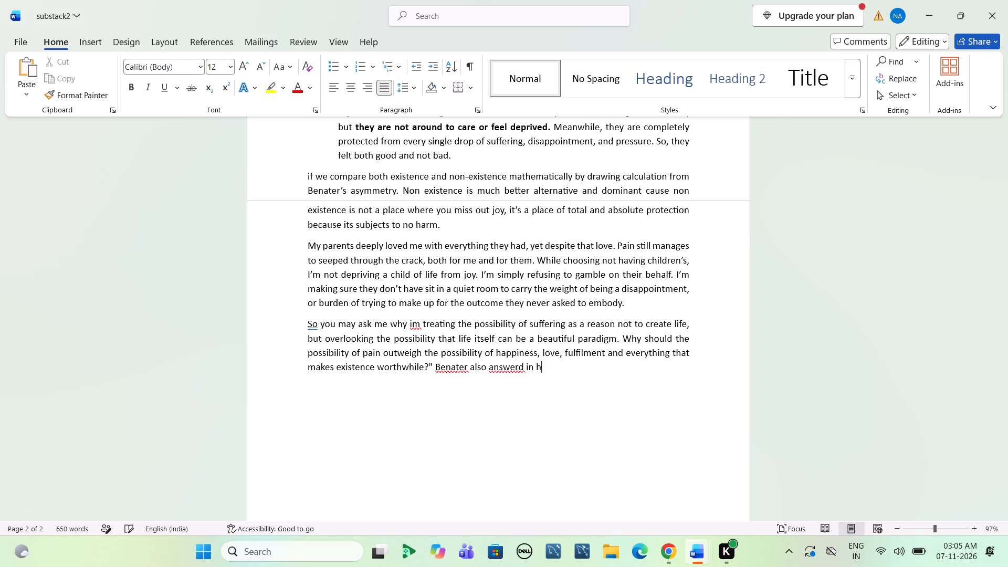
pyautogui.press('BackSpace')
pyautogui.press('BackSpace')
pyautogui.press('BackSpace')
pyautogui.press('BackSpace')
pyautogui.write('thi')
pyautogui.write('s in his')
pyautogui.press('space')
pyautogui.write('book')
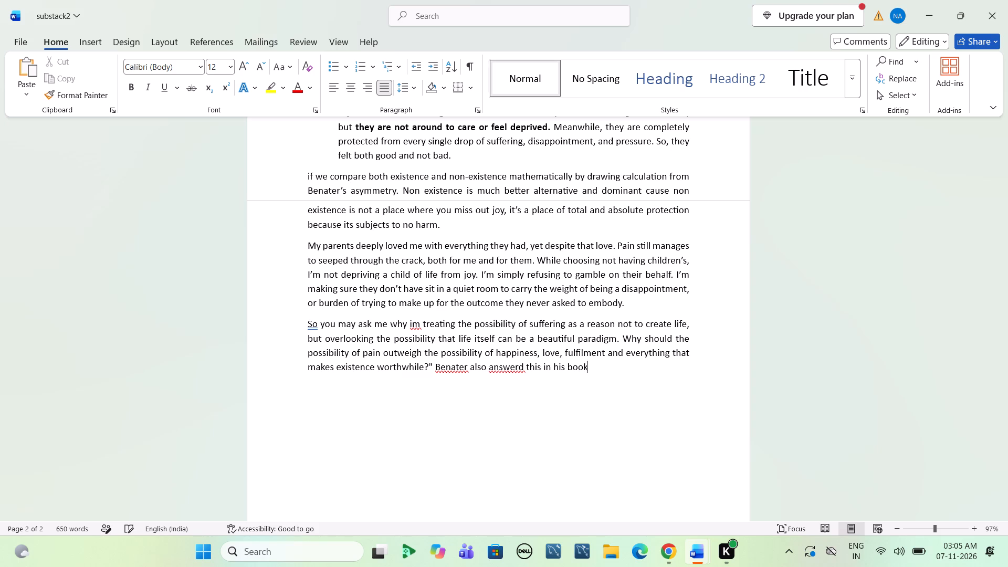
pyautogui.press('space')
# Begin the book's title after "in his book" with an opening quotation mark and the text "Never been ti".
pyautogui.hotkey('shift', '"')
pyautogui.write('Ne')
pyautogui.press('BackSpace')
pyautogui.write('ever')
pyautogui.press('space')
pyautogui.press('b')
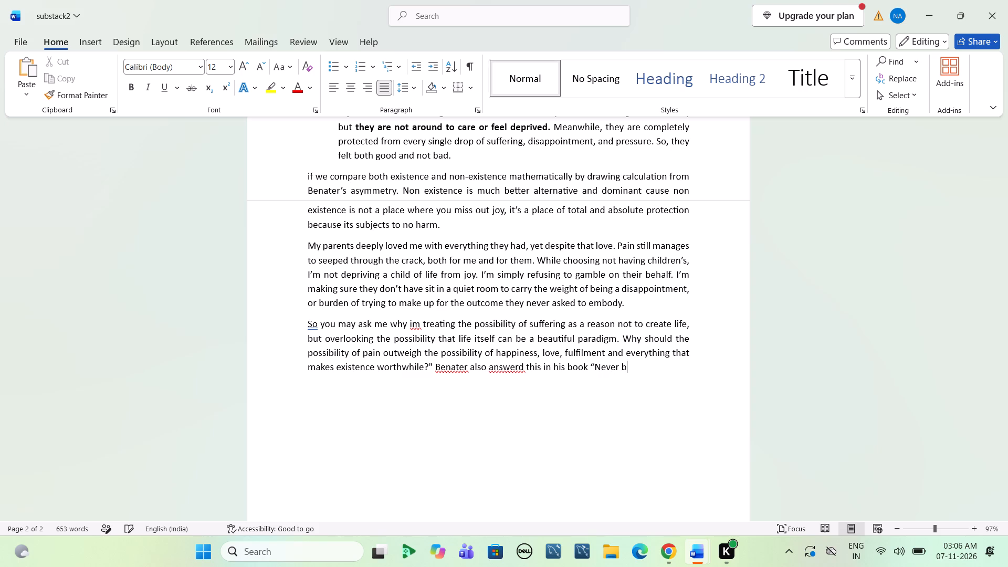
pyautogui.write('ee')
pyautogui.write('n ti')
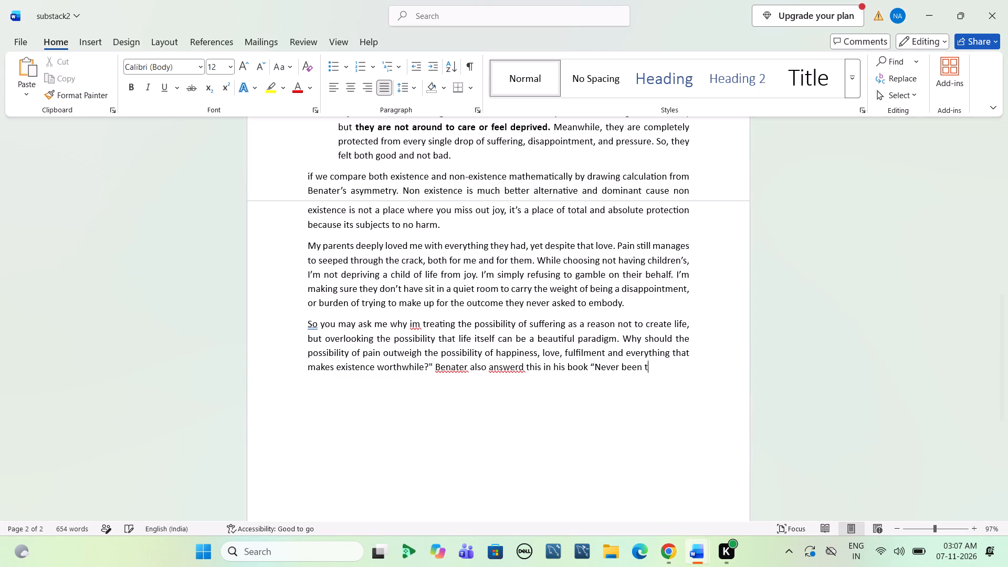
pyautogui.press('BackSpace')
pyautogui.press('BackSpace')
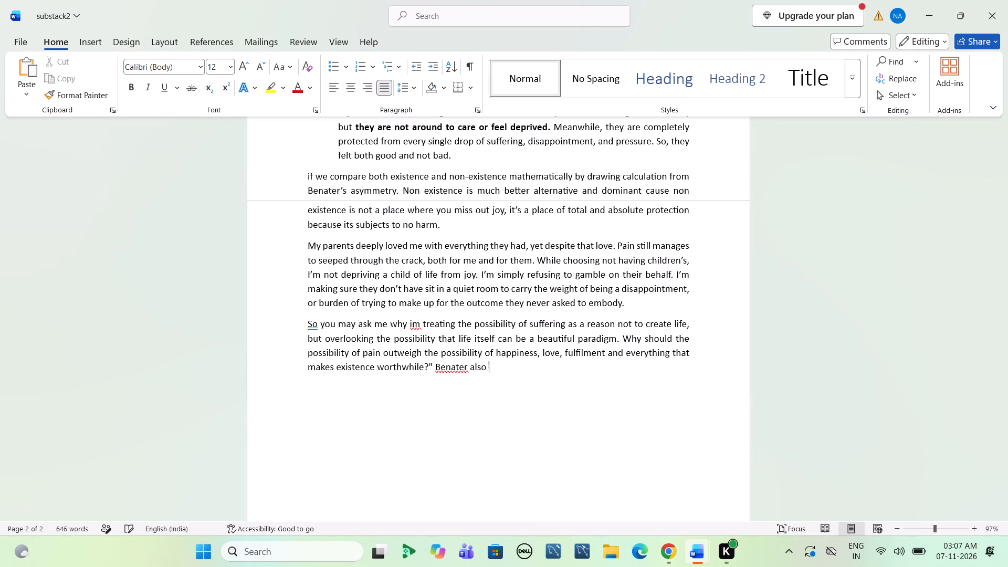
# Continue the last paragraph after "Benater also" with "spend significant time dismantling".
pyautogui.write('spend')
pyautogui.press('space')
pyautogui.press('s')
pyautogui.write('ign')
pyautogui.write('ifia')
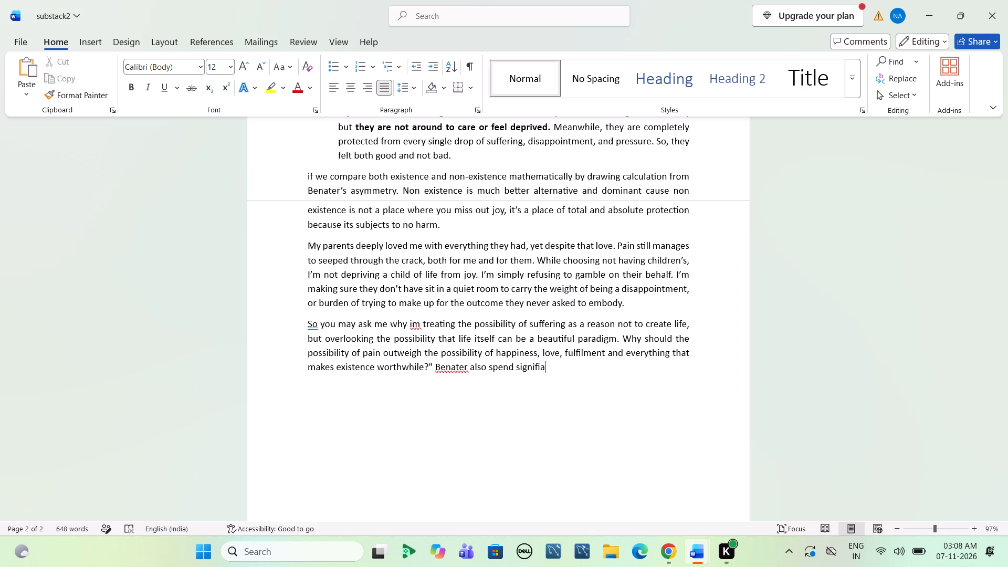
pyautogui.press('BackSpace')
pyautogui.write('cant time')
pyautogui.press('space')
pyautogui.write('dismant')
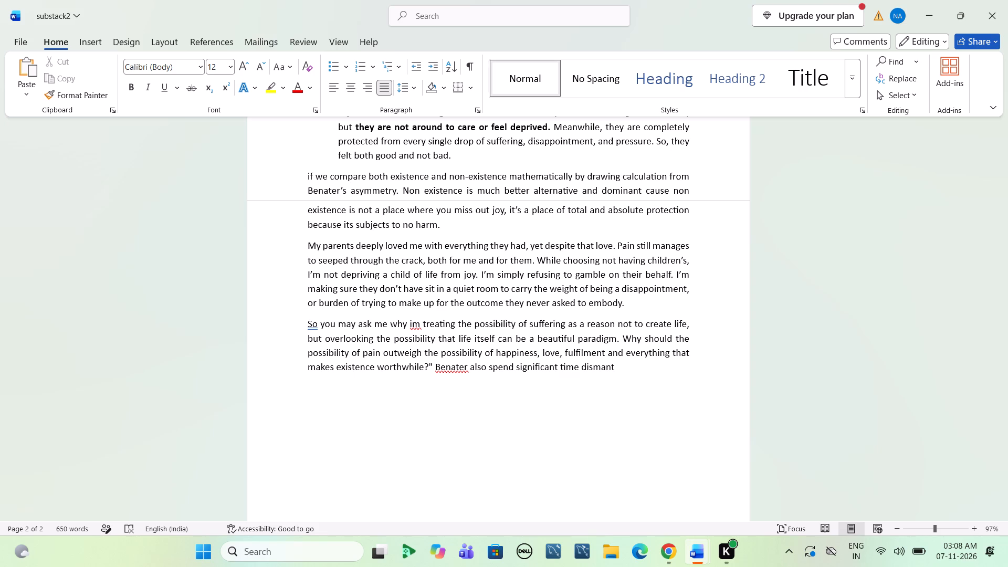
pyautogui.write('ling')
pyautogui.press('space')
# Complete the sentence with "this belief cause often human self assessment about life is delusional.".
pyautogui.press('t')
pyautogui.write('his belief cause often human seld')
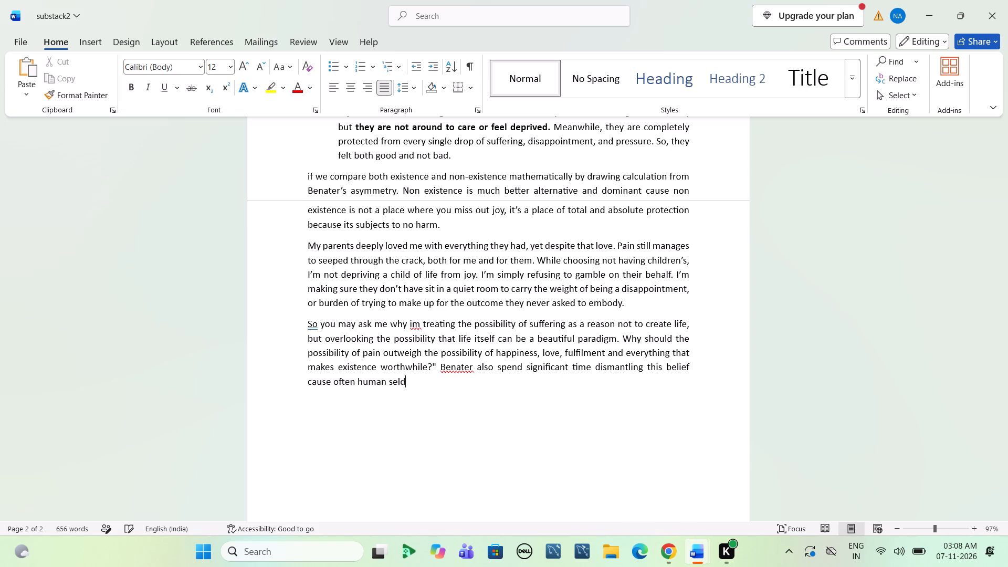
pyautogui.press('BackSpace')
pyautogui.write('f asses')
pyautogui.write('ment about life is')
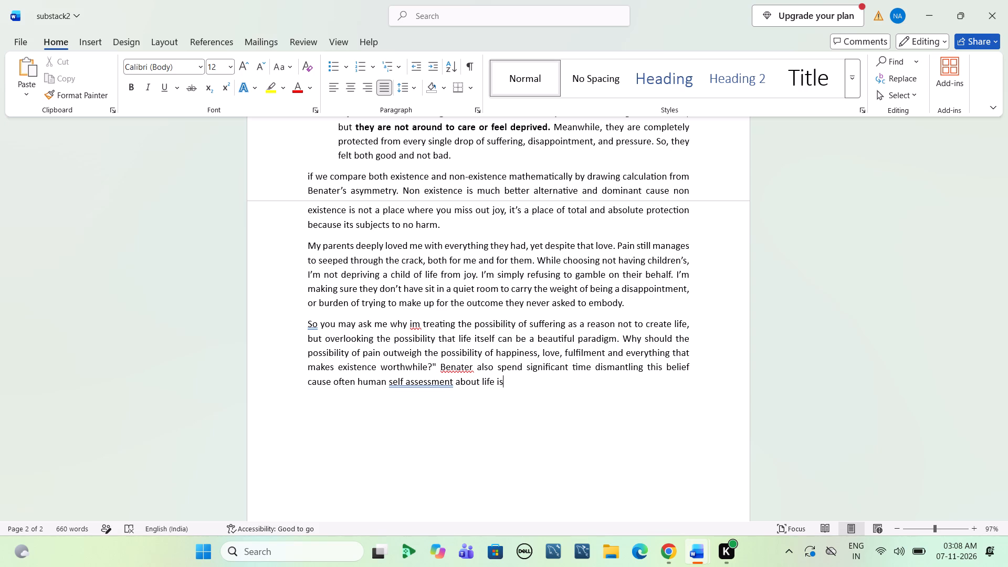
pyautogui.press('space')
pyautogui.write('delus')
pyautogui.write('ional')
pyautogui.press('.')
# Hyphenate "self assessment" as "self-assessment" in the last sentence.
pyautogui.click(410, 379)
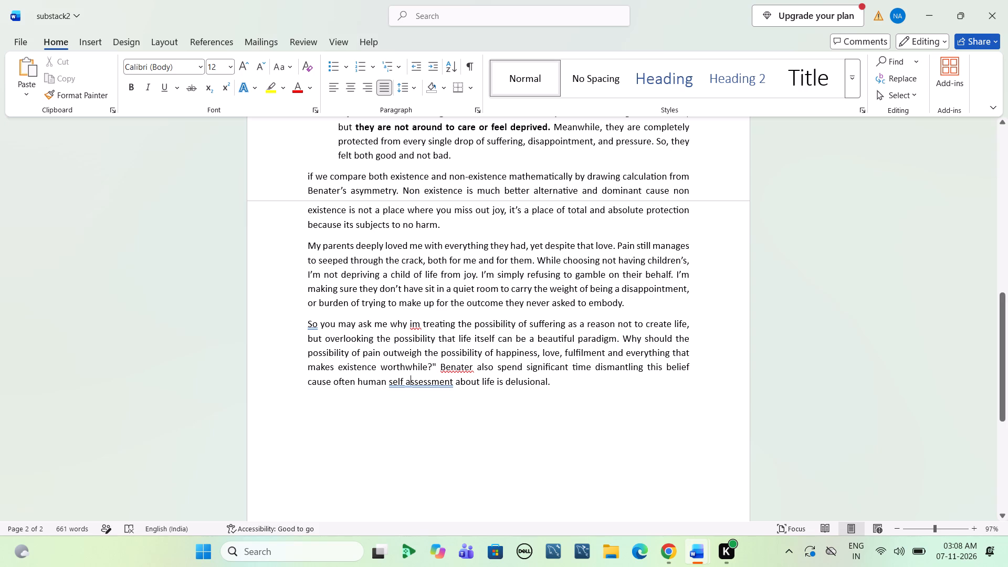
pyautogui.click(406, 382)
pyautogui.press('BackSpace')
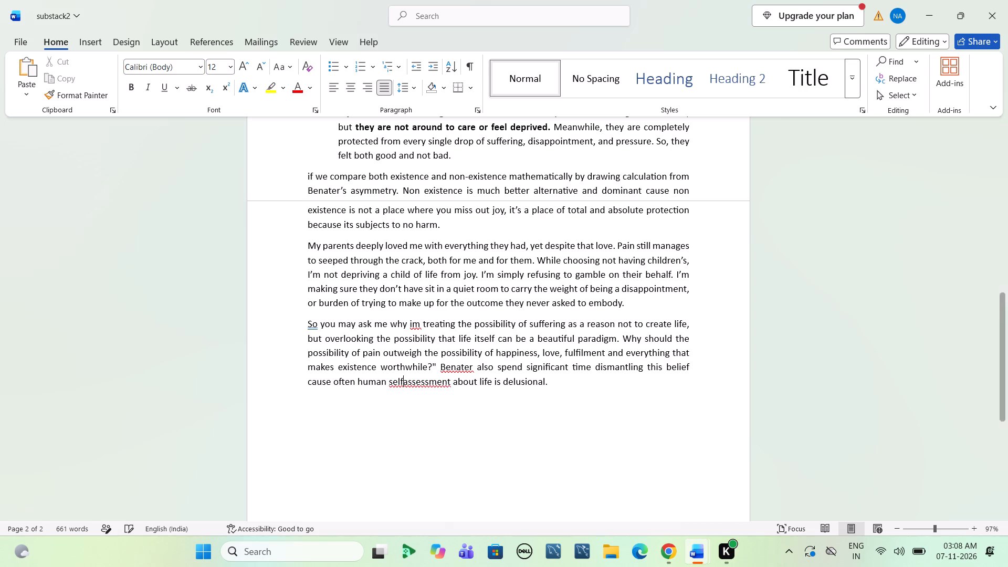
pyautogui.press('-')
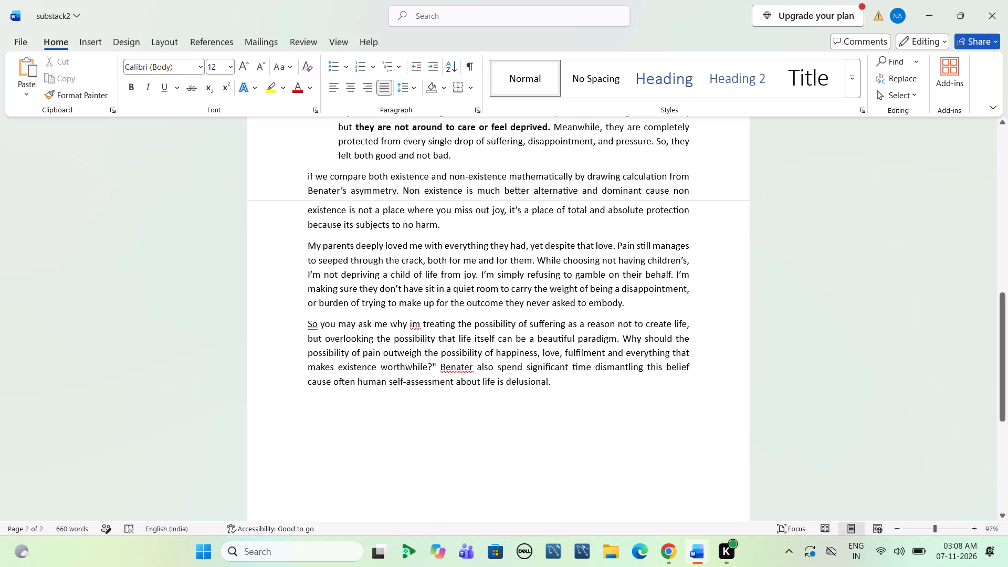
# Insert "has" before "also spend significant time" in the last sentence.
pyautogui.click(461, 368)
pyautogui.click(476, 368)
pyautogui.write('has')
pyautogui.press('space')
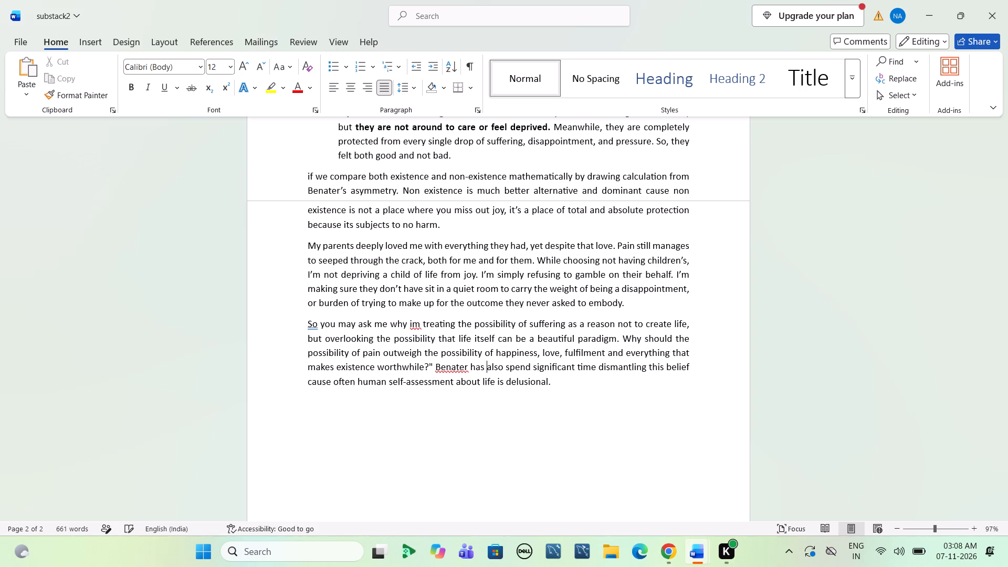
# Correct "im" to "I'm" in the last paragraph's opening question about treating the possibility of suffering.
pyautogui.click(413, 321)
pyautogui.press('BackSpace')
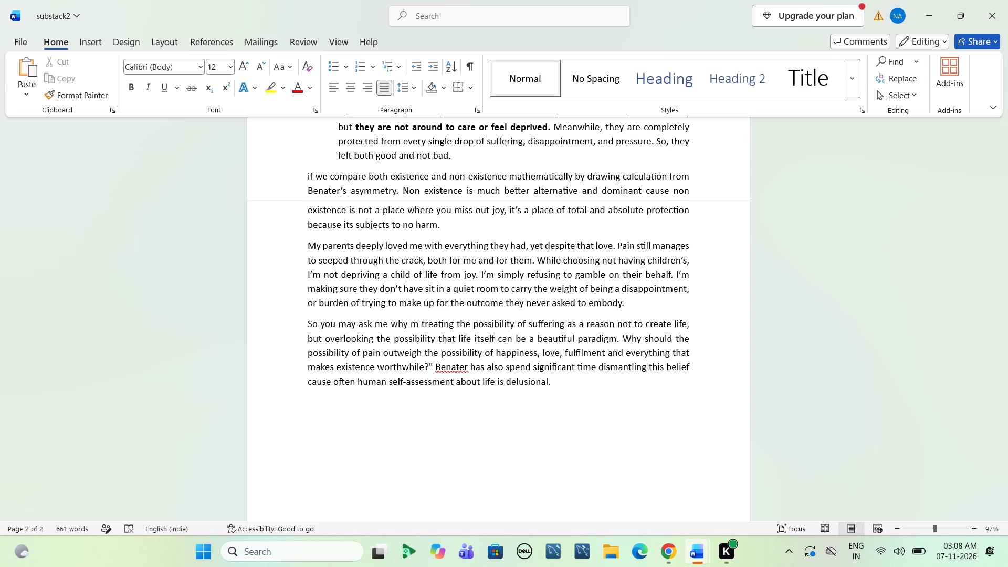
pyautogui.hotkey('shift', 'i')
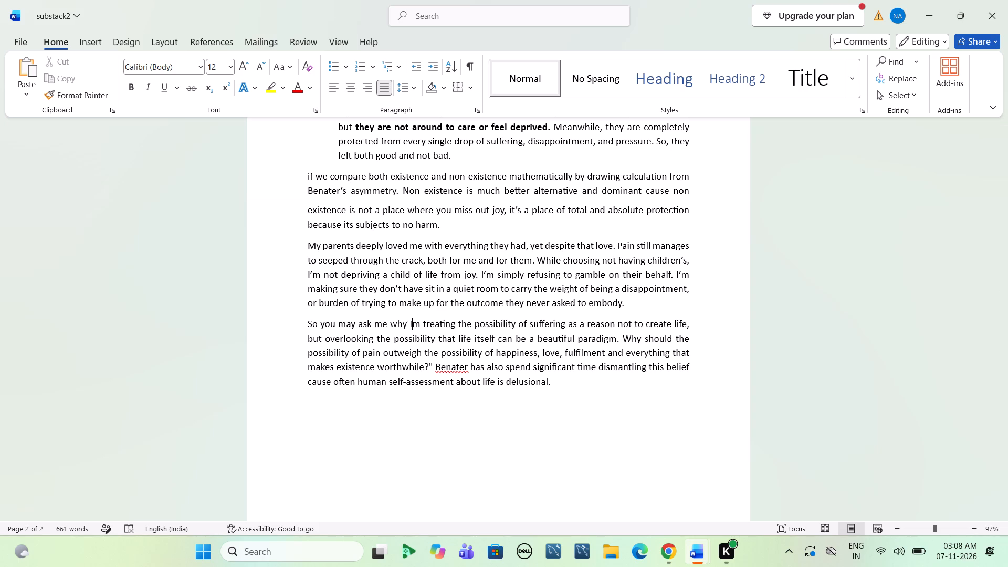
pyautogui.press("'")
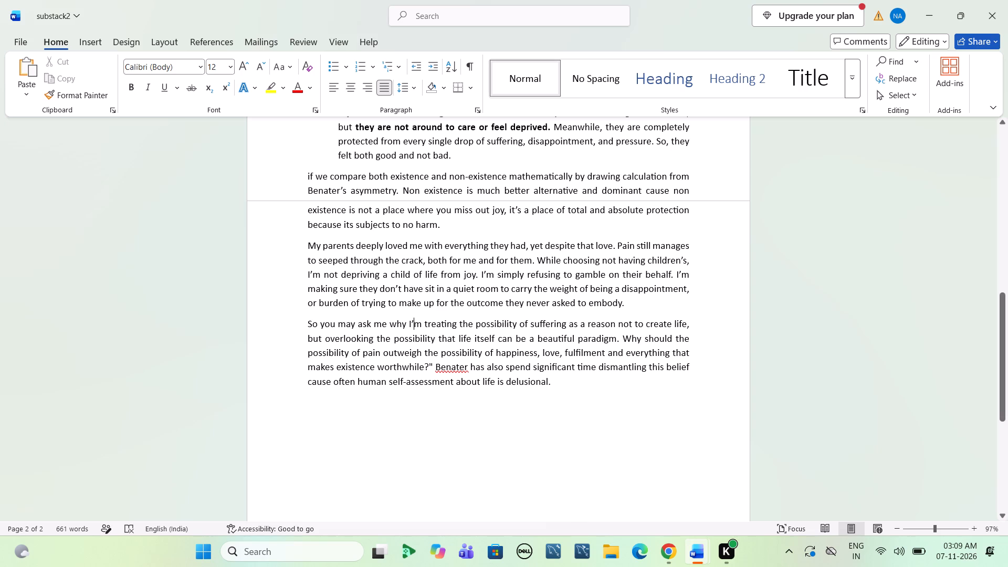
# Correct the misspelled "Benater" in the last paragraph to the suggested spelling "Benatar".
pyautogui.click(457, 363)
pyautogui.rightClick(457, 365)
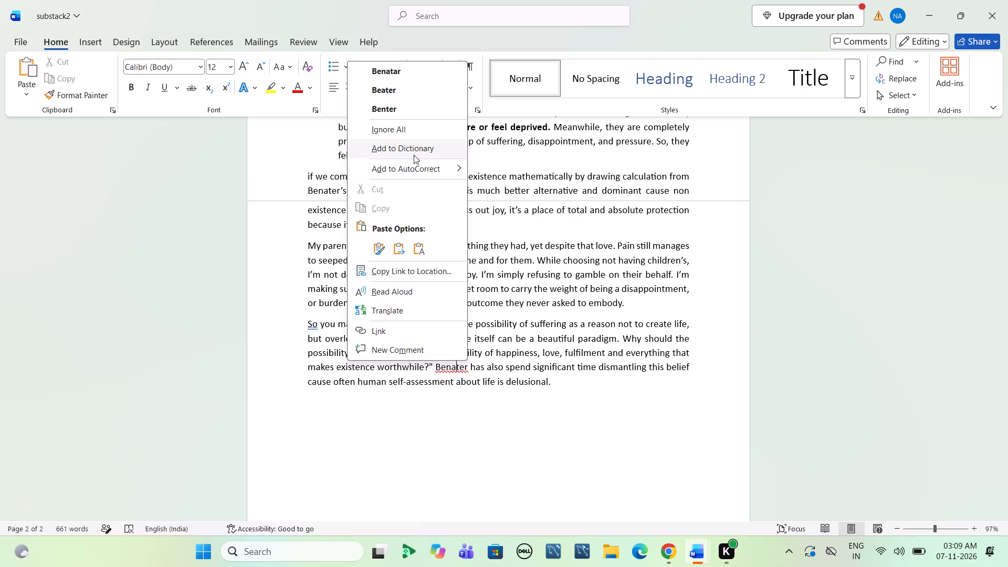
pyautogui.click(407, 75)
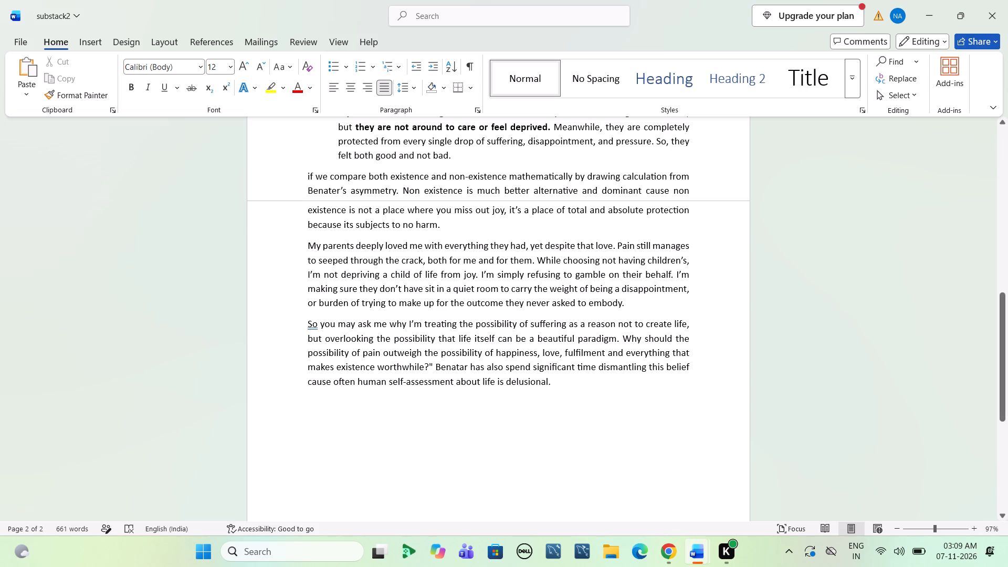
# Move "often" from before "human" to before "delusional", so the clause reads "cause human self-assessment about life is often delusional".
pyautogui.click(357, 383)
pyautogui.press('BackSpace')
pyautogui.press('BackSpace')
pyautogui.press('BackSpace')
pyautogui.press('BackSpace')
pyautogui.press('BackSpace')
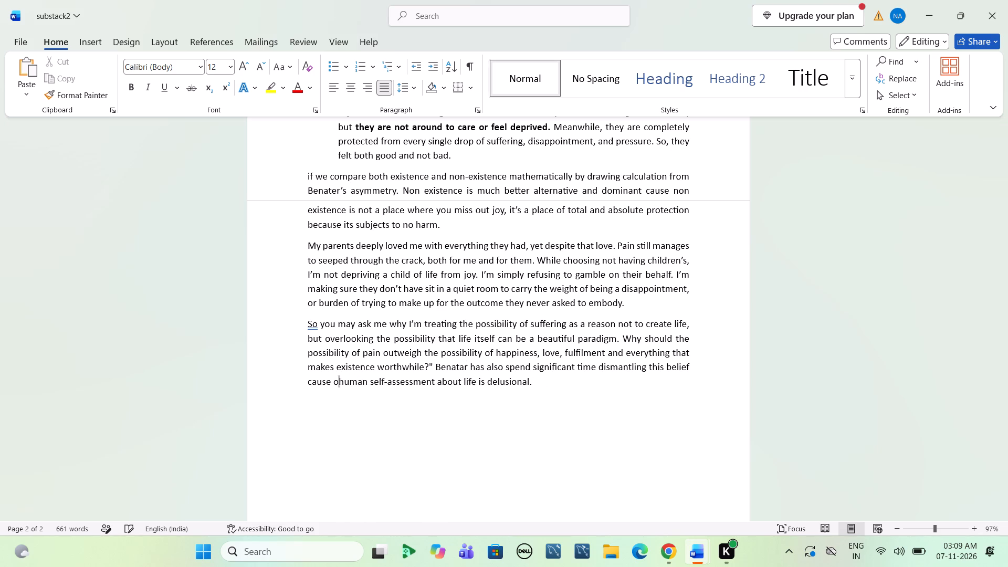
pyautogui.press('BackSpace')
pyautogui.press('BackSpace')
pyautogui.press('space')
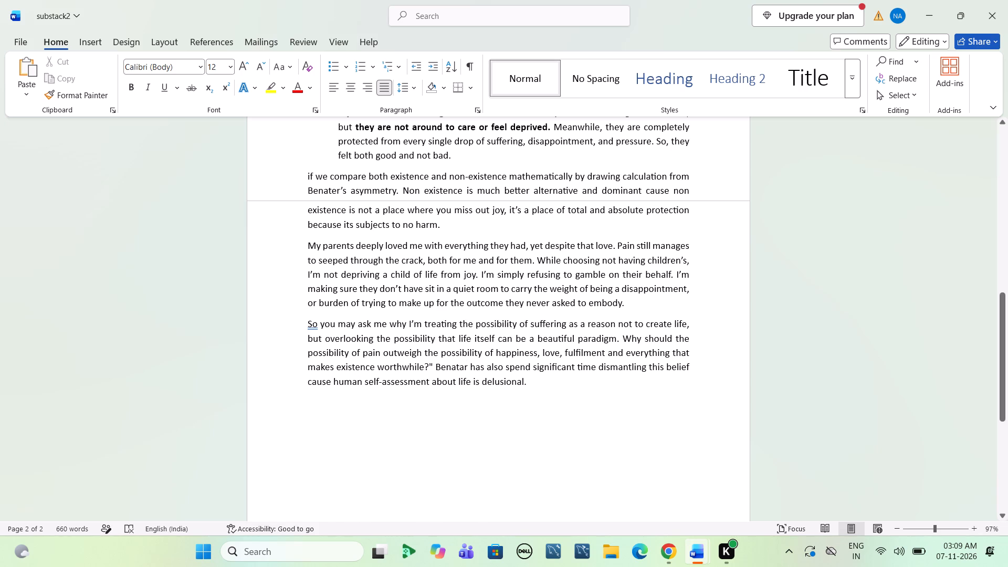
pyautogui.click(480, 383)
pyautogui.press('space')
pyautogui.write('often')
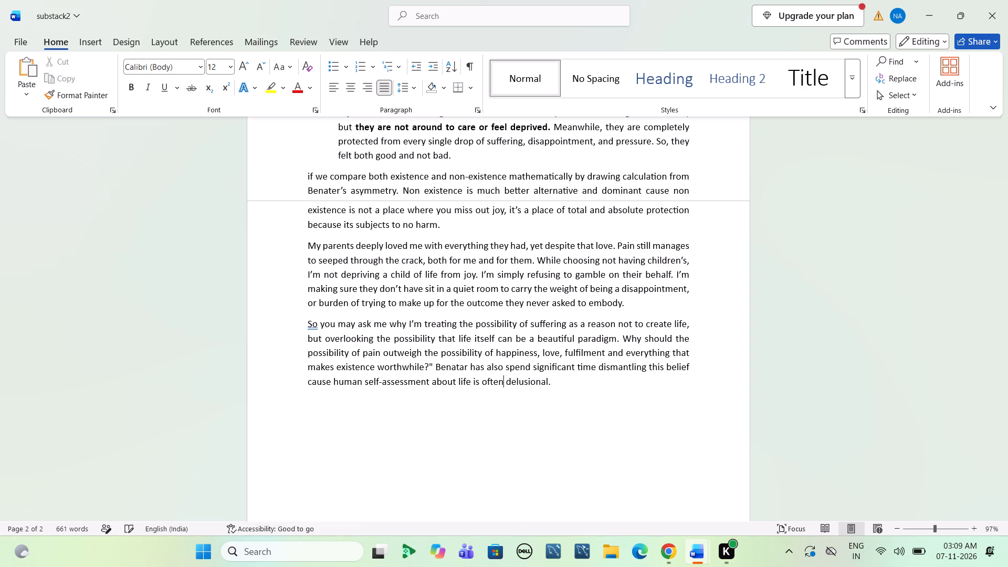
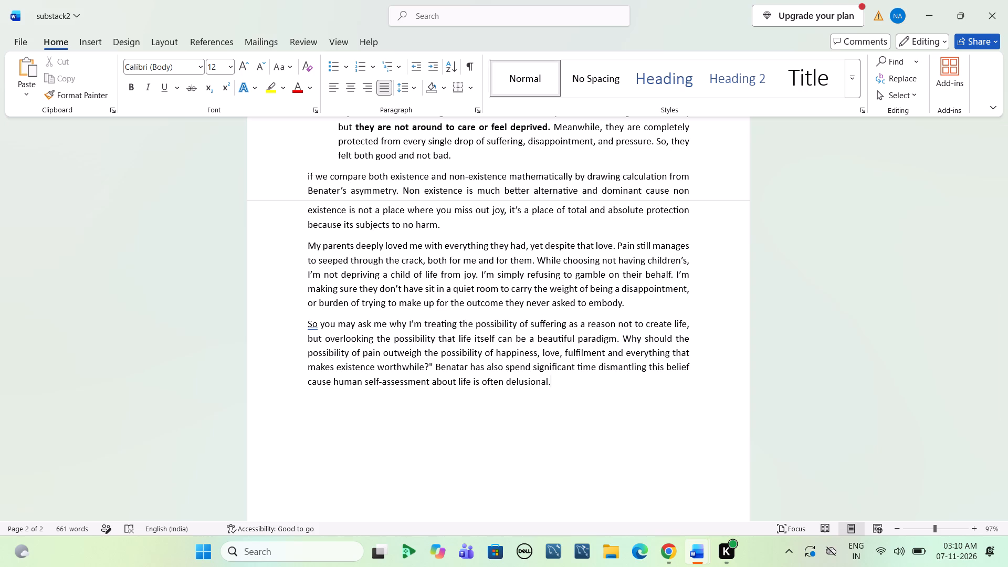
pyautogui.press('space')
pyautogui.write('because of')
pyautogui.press('space')
pyautogui.press('p')
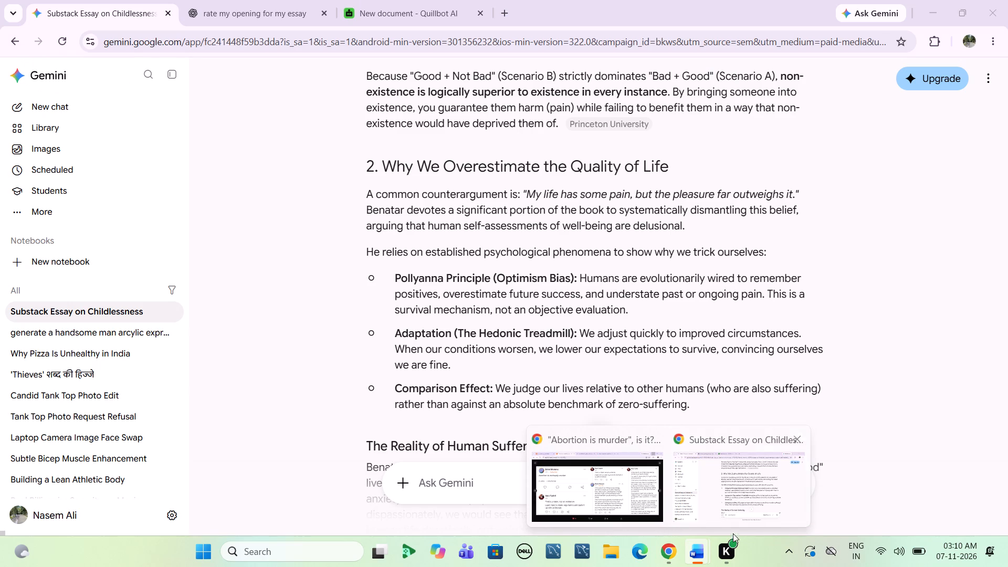
pyautogui.click(747, 491)
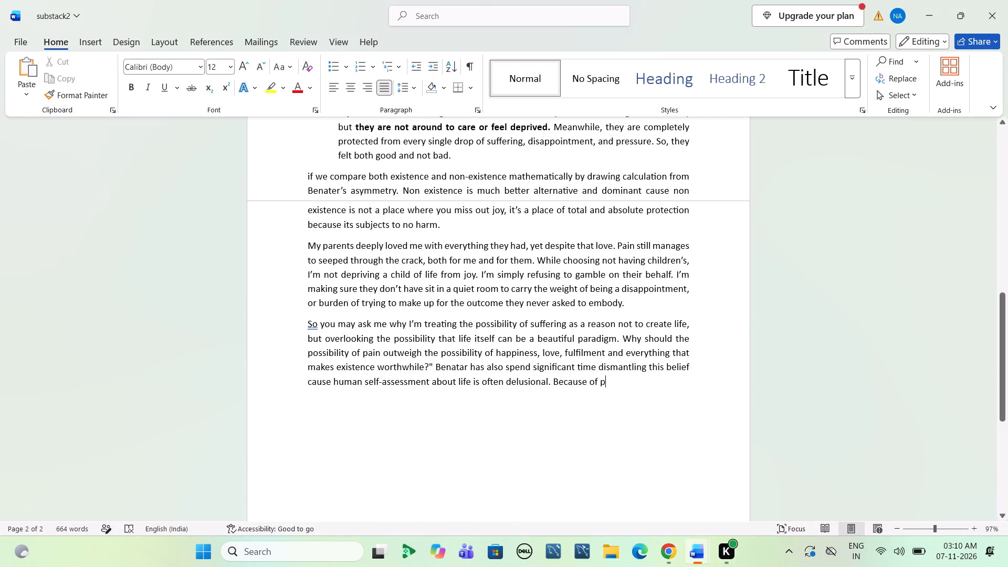
pyautogui.write('oll')
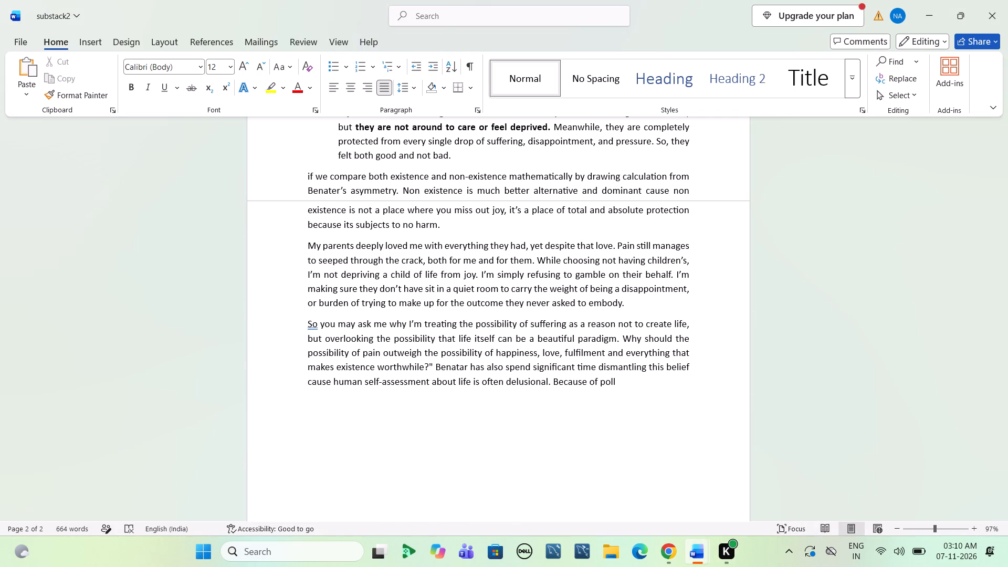
pyautogui.write('yana')
pyautogui.press('space')
pyautogui.write('principle')
pyautogui.press('space')
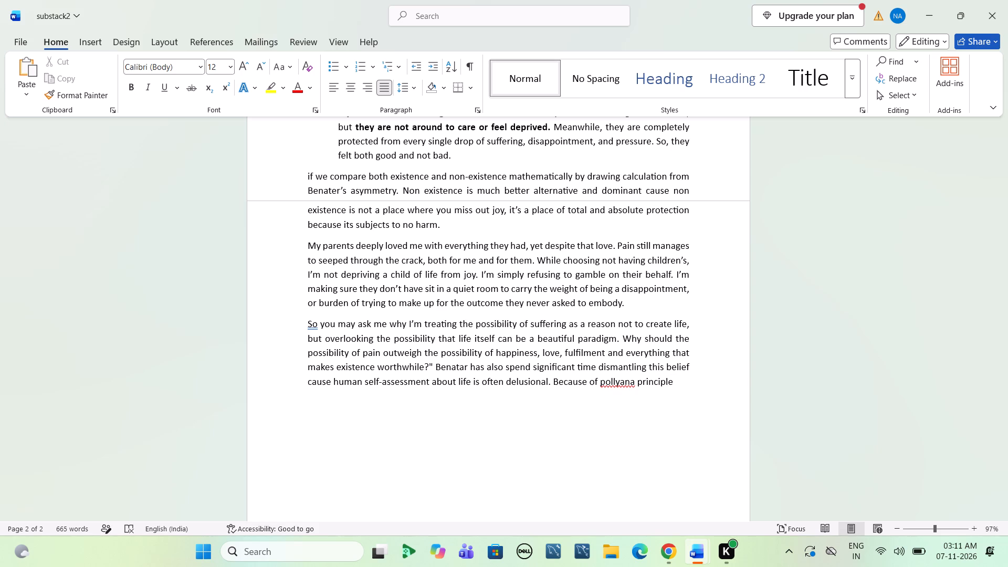
pyautogui.press('BackSpace')
pyautogui.press('space')
pyautogui.press('BackSpace')
# Add the parenthetical "( optimism bias)" after "principle", correcting the spelling of "optimism" with the suggested word.
pyautogui.write('( p')
pyautogui.press('BackSpace')
pyautogui.write('optimisim')
pyautogui.press('space')
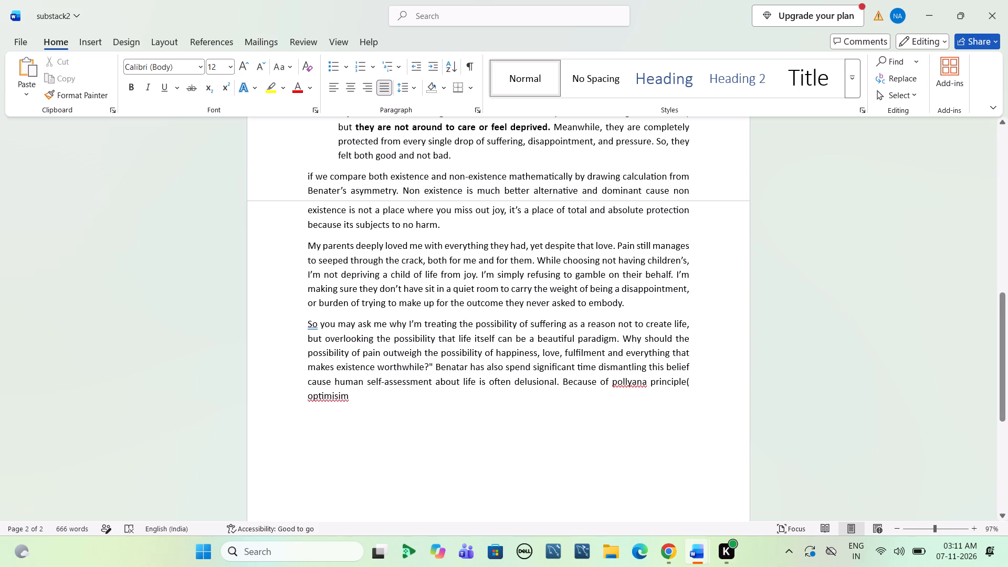
pyautogui.rightClick(332, 399)
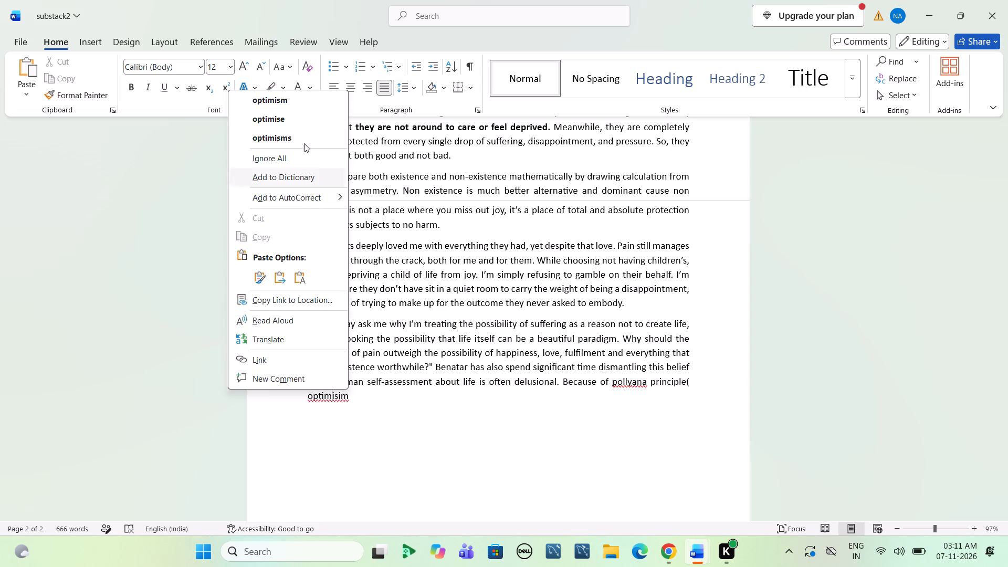
pyautogui.click(297, 100)
pyautogui.write('bias')
pyautogui.press('BackSpace')
pyautogui.press('BackSpace')
pyautogui.press('BackSpace')
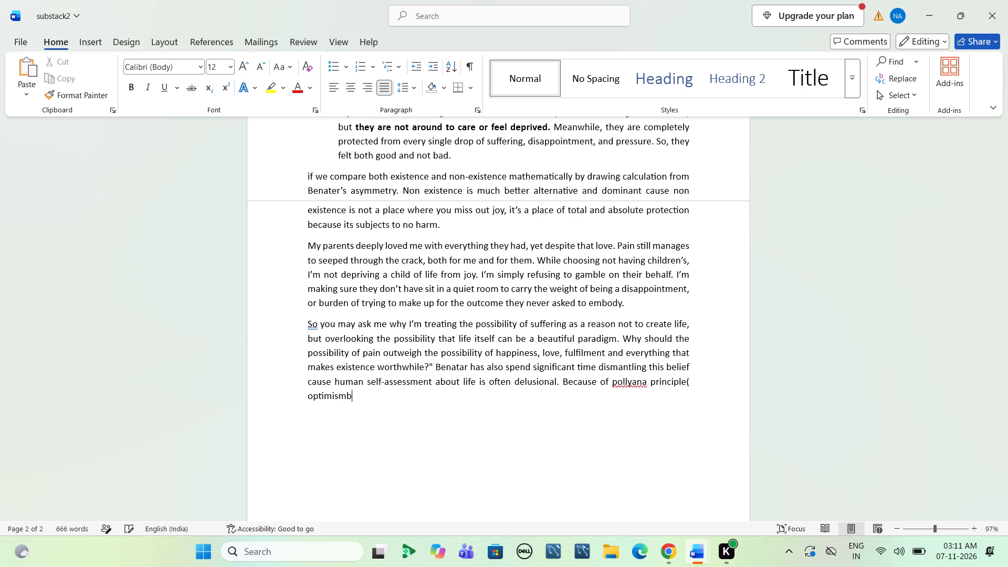
pyautogui.press('BackSpace')
pyautogui.press('space')
pyautogui.write('bias')
pyautogui.hotkey('shift', ')')
# Continue the sentence after the parenthetical with "where human have a survival mechanism".
pyautogui.press('space')
pyautogui.write('is')
pyautogui.press('space')
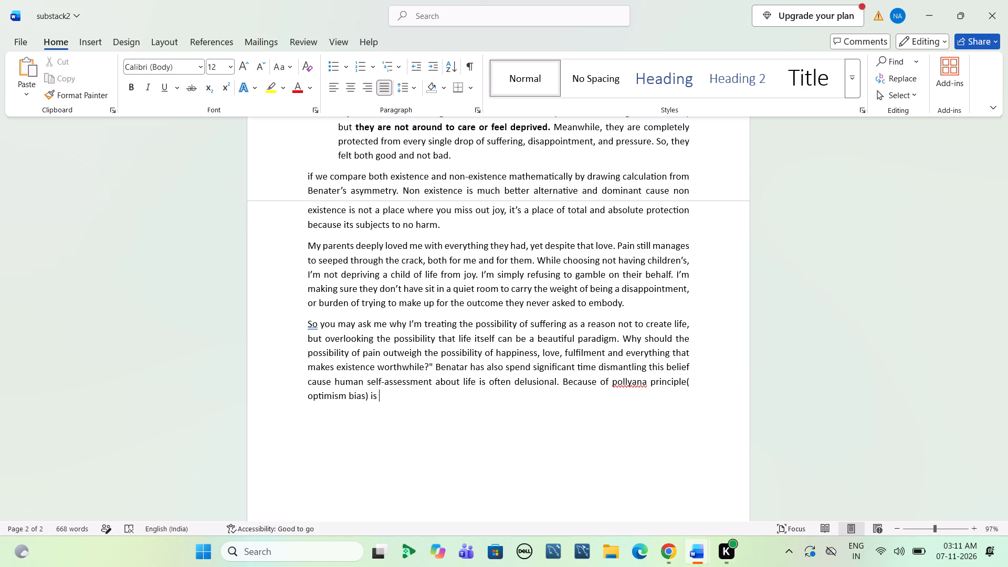
pyautogui.press('BackSpace')
pyautogui.press('BackSpace')
pyautogui.press('BackSpace')
pyautogui.write('where human have a survival mechsni')
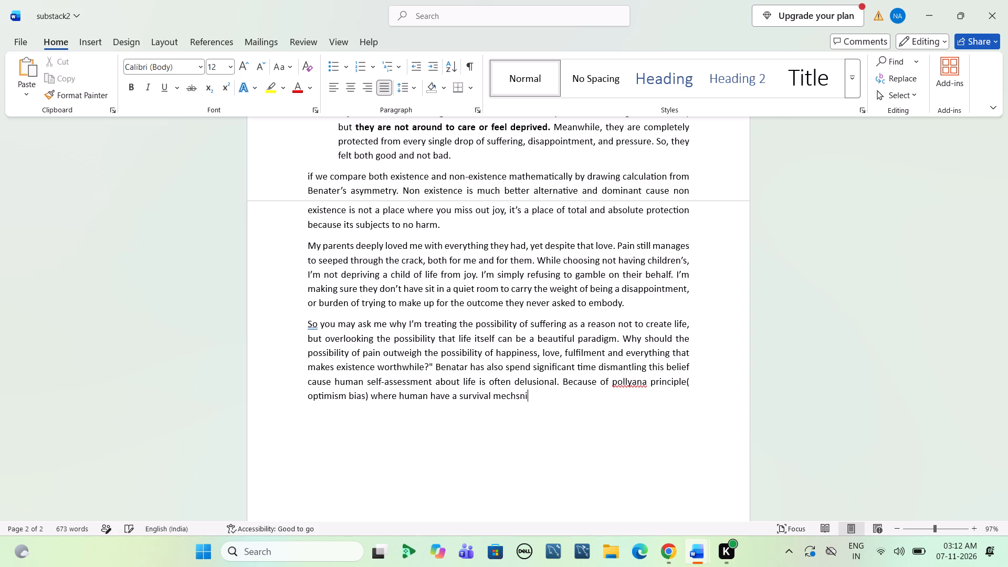
pyautogui.press('BackSpace')
pyautogui.press('BackSpace')
pyautogui.press('BackSpace')
pyautogui.write('anism')
pyautogui.press('space')
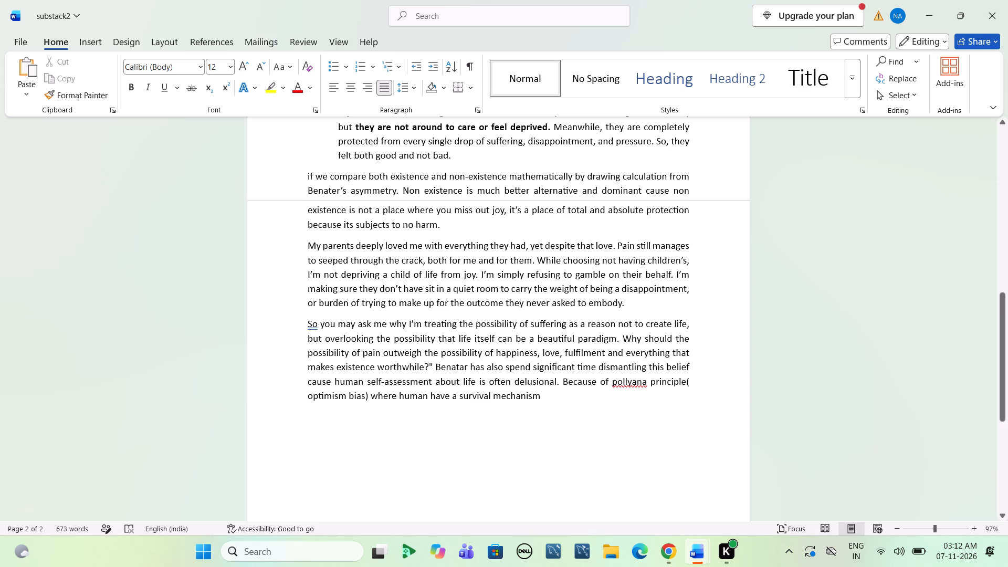
# Extend the survival mechanism clause with "which help them to remember positive".
pyautogui.write('which')
pyautogui.press('space')
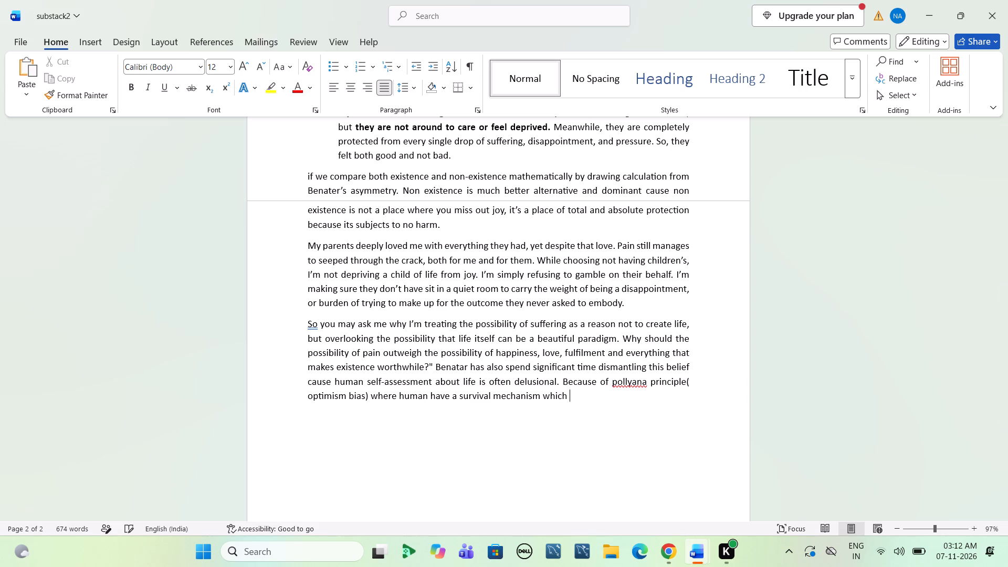
pyautogui.press('h')
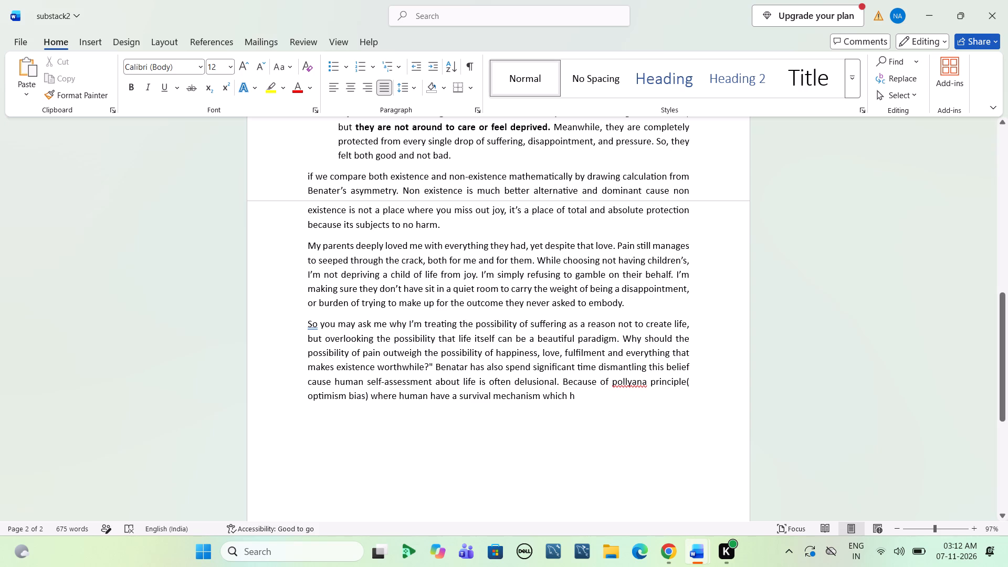
pyautogui.write('elp them to')
pyautogui.press('space')
pyautogui.write('reme,b')
pyautogui.press('BackSpace')
pyautogui.press('BackSpace')
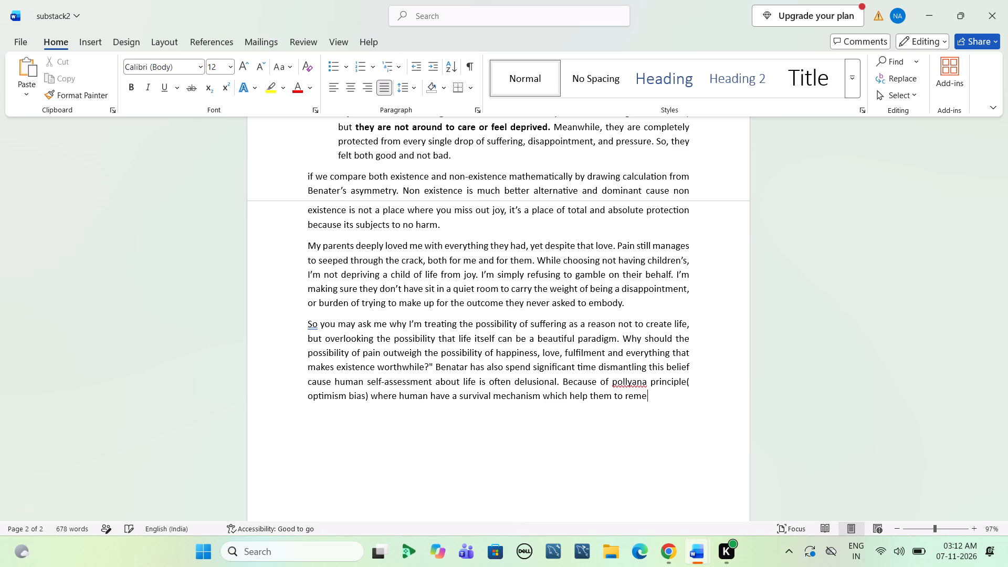
pyautogui.write('mber positib')
pyautogui.press('BackSpace')
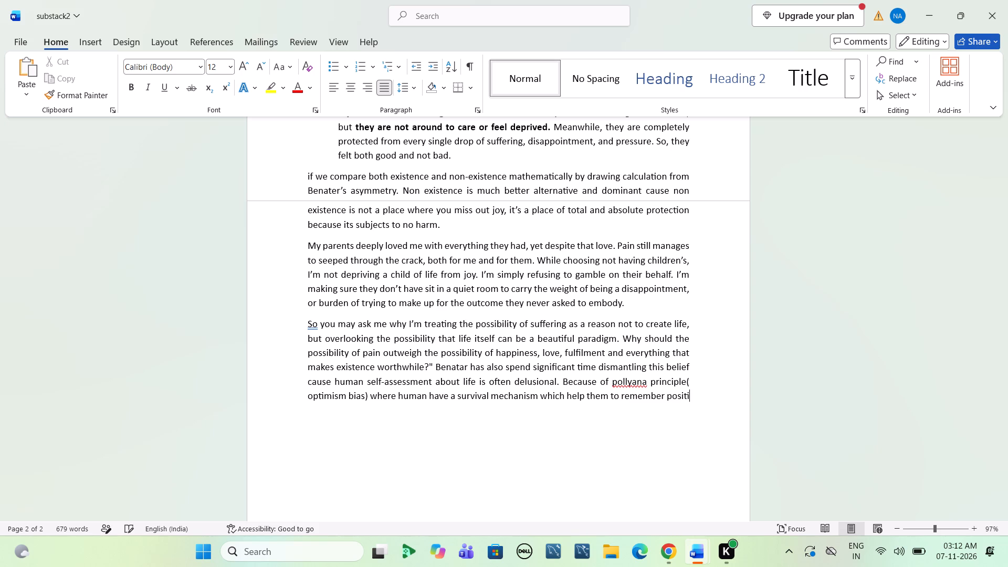
pyautogui.write('ve')
pyautogui.press('space')
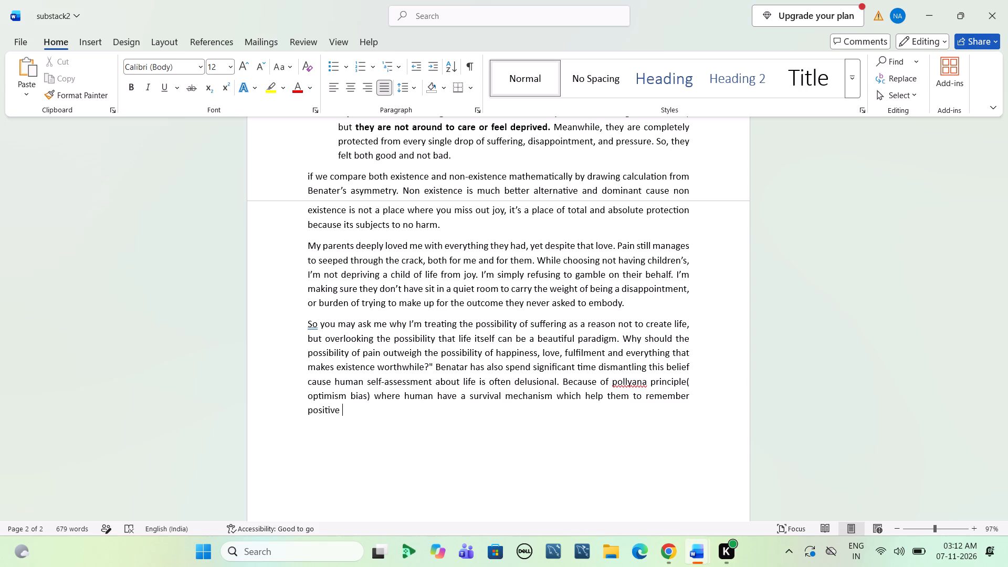
# Continue the survival mechanism sentence after "remember positive" with "and overestimate the".
pyautogui.write('and')
pyautogui.press('space')
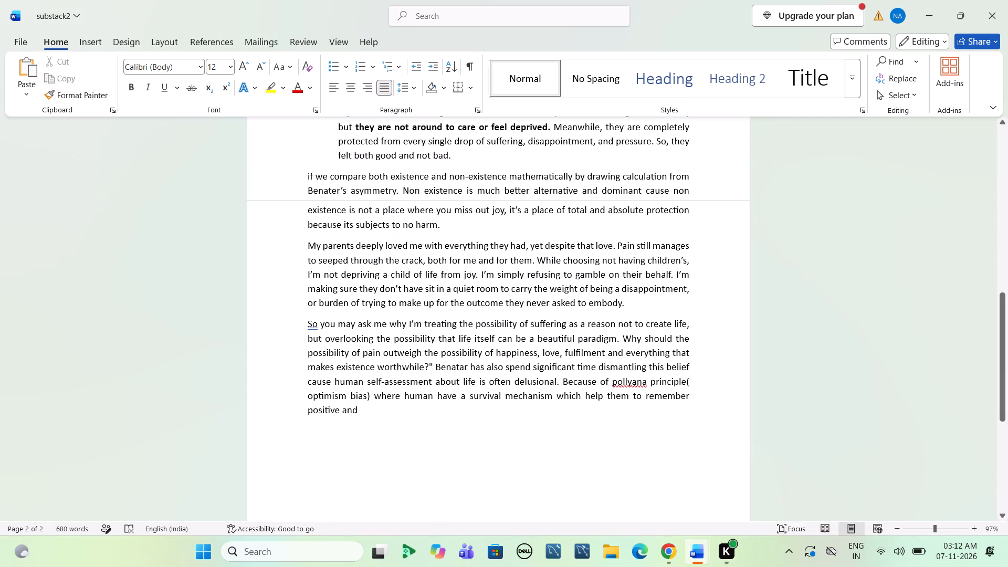
pyautogui.write('over')
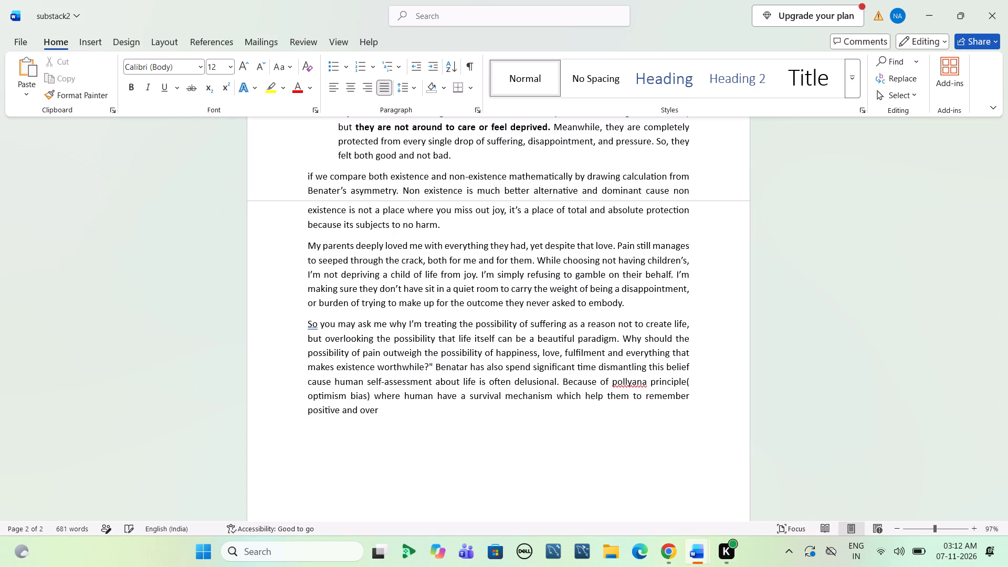
pyautogui.write('estims')
pyautogui.press('BackSpace')
pyautogui.write('ate the')
pyautogui.press('space')
# Extend the sentence after "overestimate the" with "positivity and underestimate".
pyautogui.write('positiv')
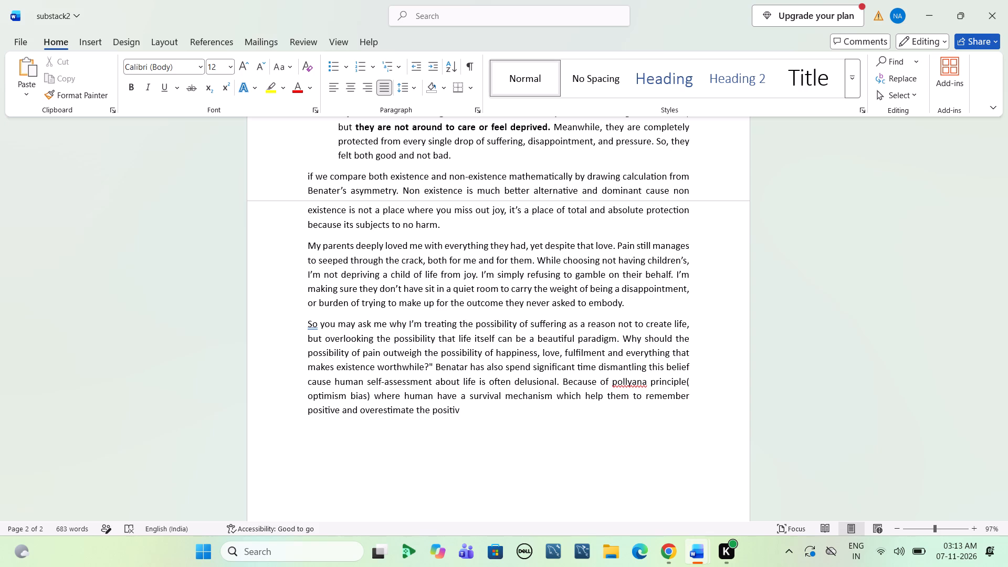
pyautogui.write('ity and unders')
pyautogui.press('t')
pyautogui.write('ed')
pyautogui.press('BackSpace')
pyautogui.press('BackSpace')
pyautogui.press('BackSpace')
pyautogui.press('BackSpace')
pyautogui.write('esti')
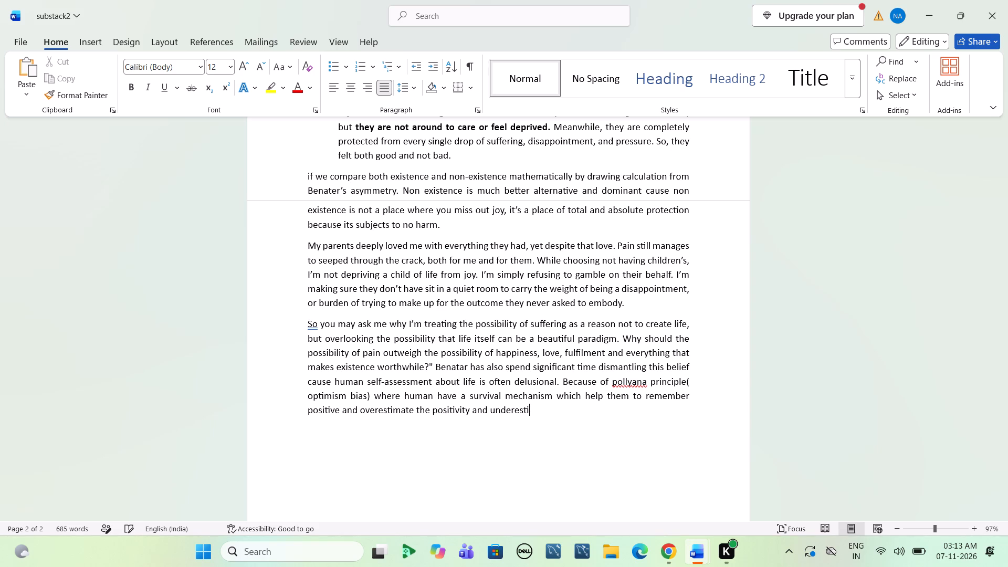
pyautogui.write('mate')
pyautogui.press('space')
# Complete the sentence after "underestimate" with "the negativity.".
pyautogui.write('the')
pyautogui.press('space')
pyautogui.write('negatib')
pyautogui.press('BackSpace')
pyautogui.write('vi')
pyautogui.write('ty')
pyautogui.press('space')
pyautogui.press('BackSpace')
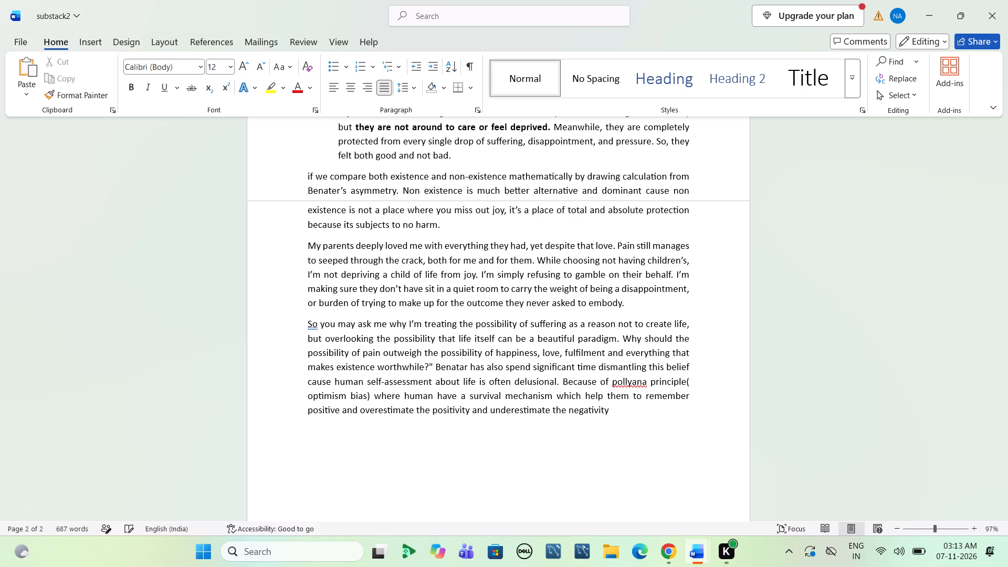
pyautogui.write('.')
pyautogui.press('space')
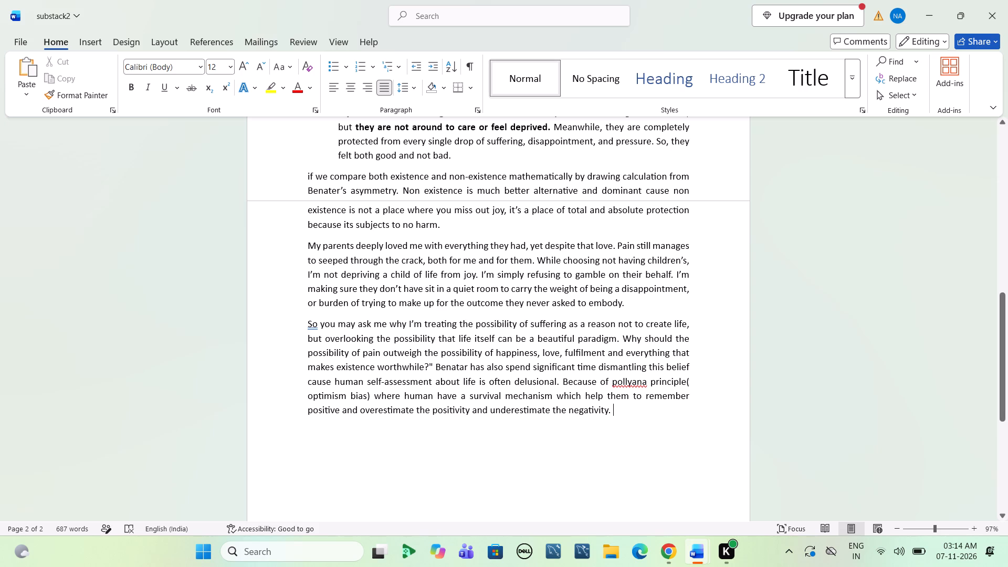
# Replace the word "where" after the "( optimism bias)" parenthetical with "states".
pyautogui.click(405, 396)
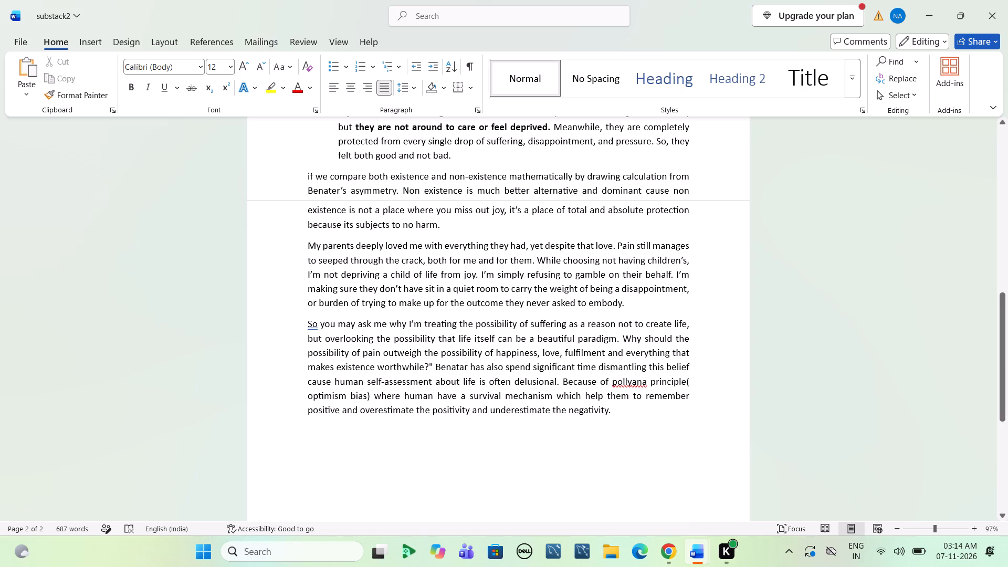
pyautogui.click(398, 394)
pyautogui.press('BackSpace')
pyautogui.press('BackSpace')
pyautogui.press('BackSpace')
pyautogui.press('BackSpace')
pyautogui.press('BackSpace')
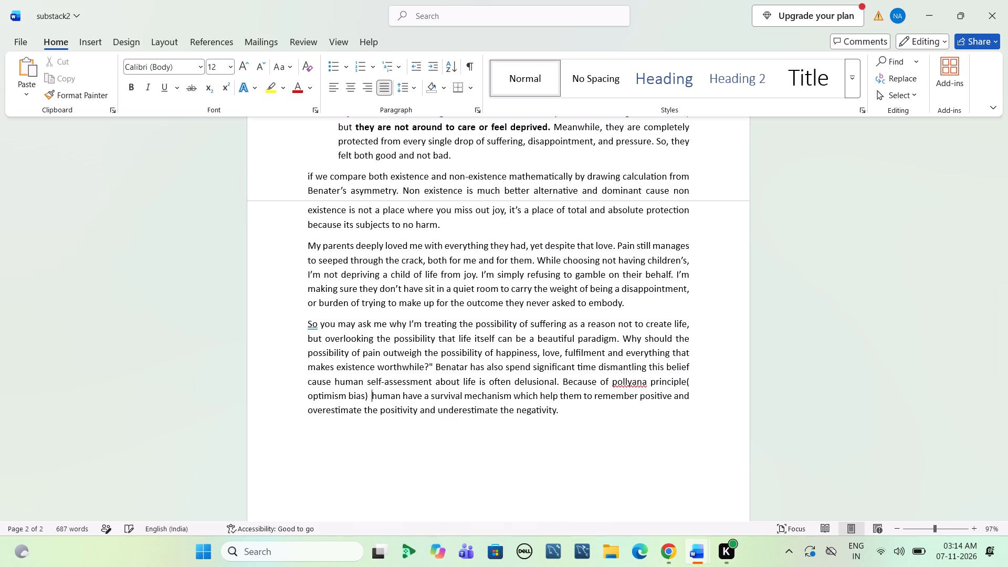
pyautogui.write('states')
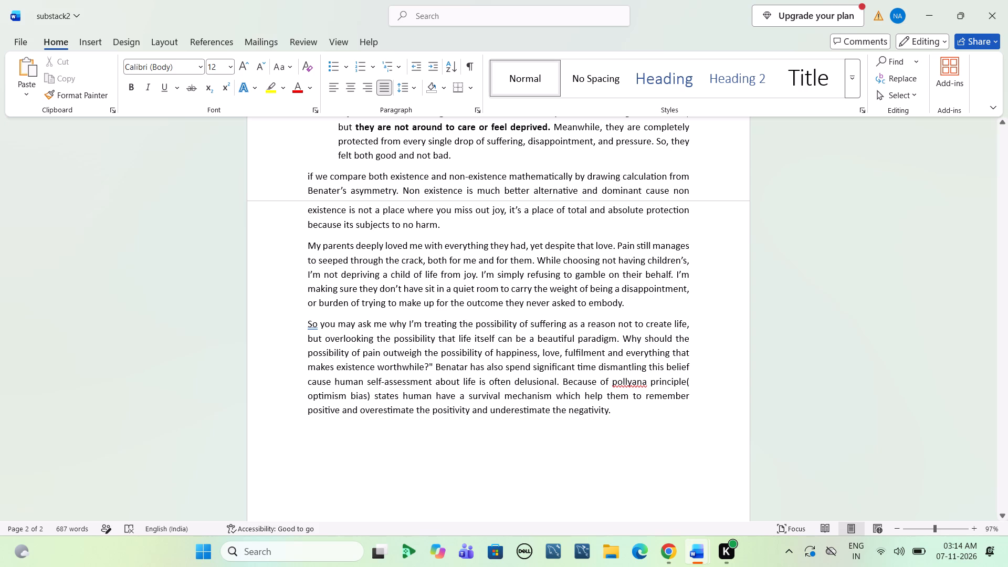
# Replace the "and" between "positive" and "overestimate" with a comma.
pyautogui.click(358, 411)
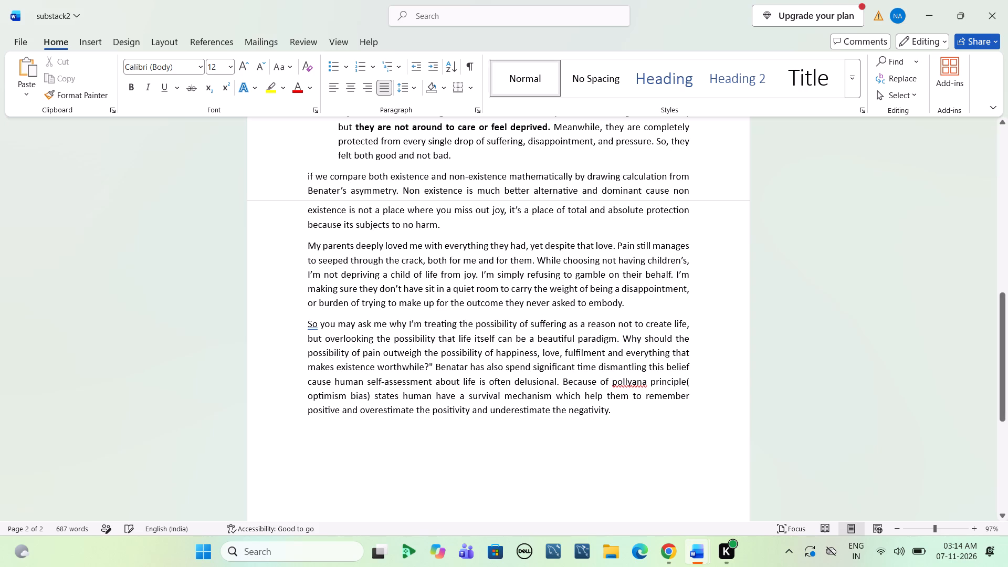
pyautogui.press('BackSpace')
pyautogui.press('BackSpace')
pyautogui.press('BackSpace')
pyautogui.press('BackSpace')
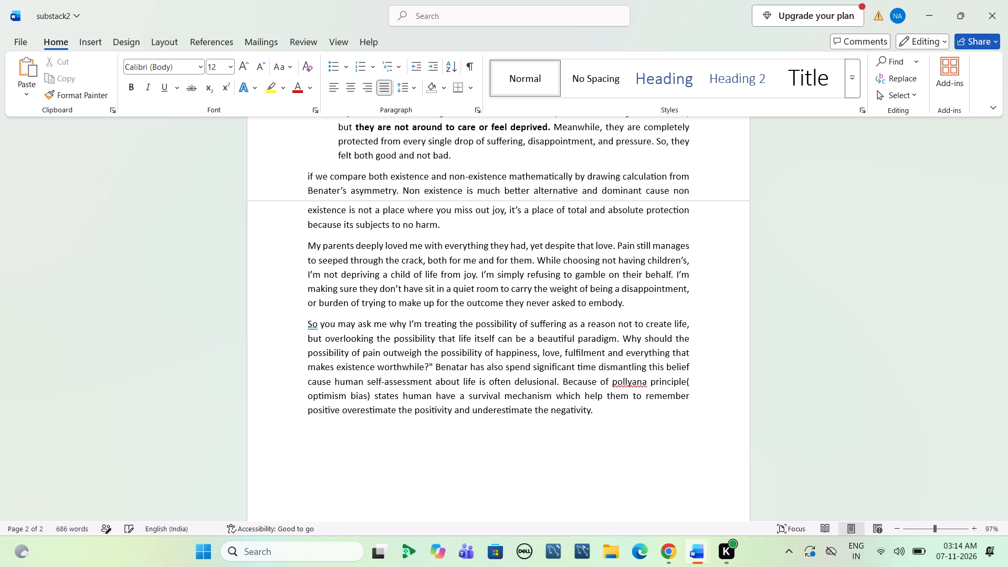
pyautogui.press(',')
# Replace the full stop after "negativity" at the end of the last paragraph with "and".
pyautogui.click(627, 411)
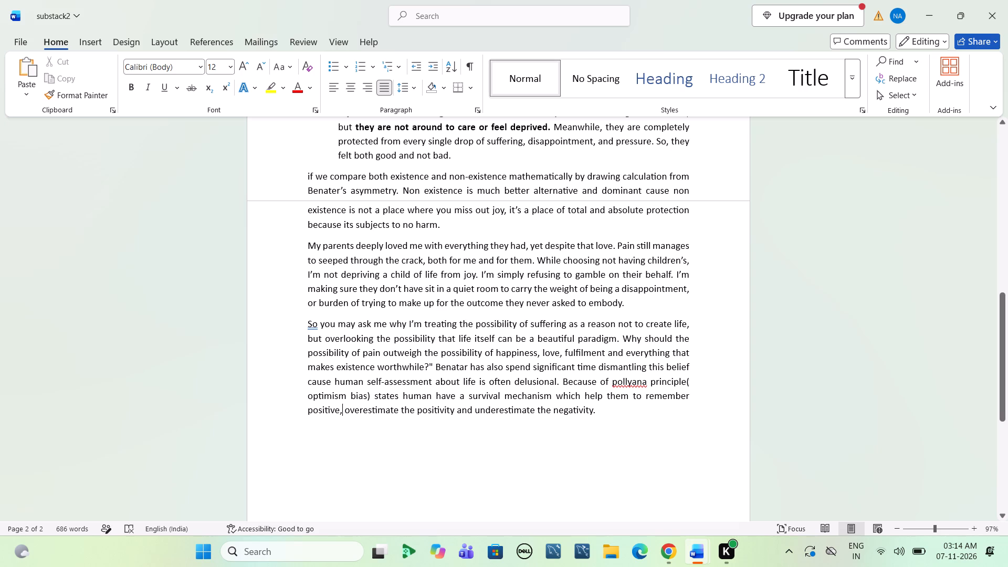
pyautogui.press('BackSpace')
pyautogui.press('BackSpace')
pyautogui.press('BackSpace')
pyautogui.press('space')
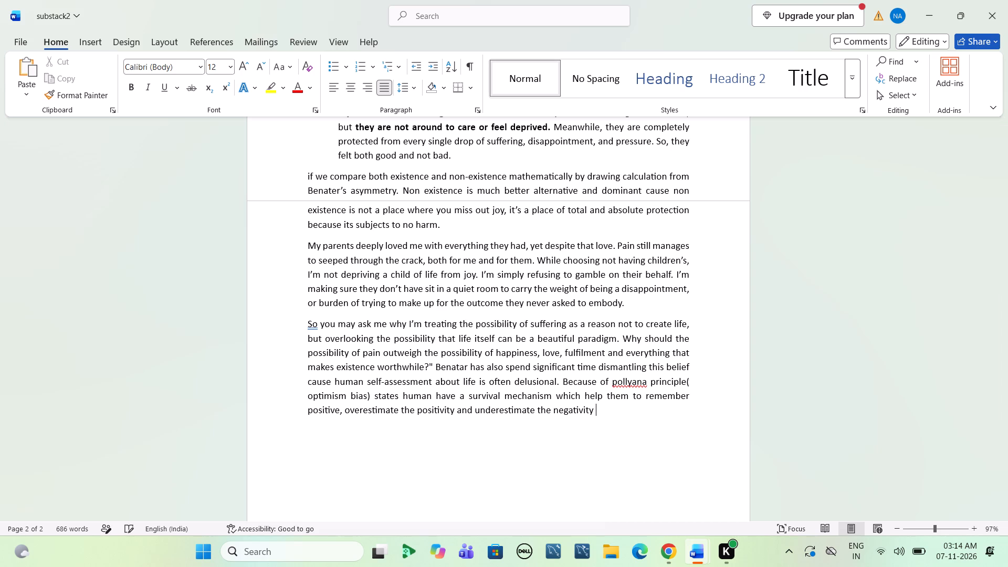
pyautogui.write('and')
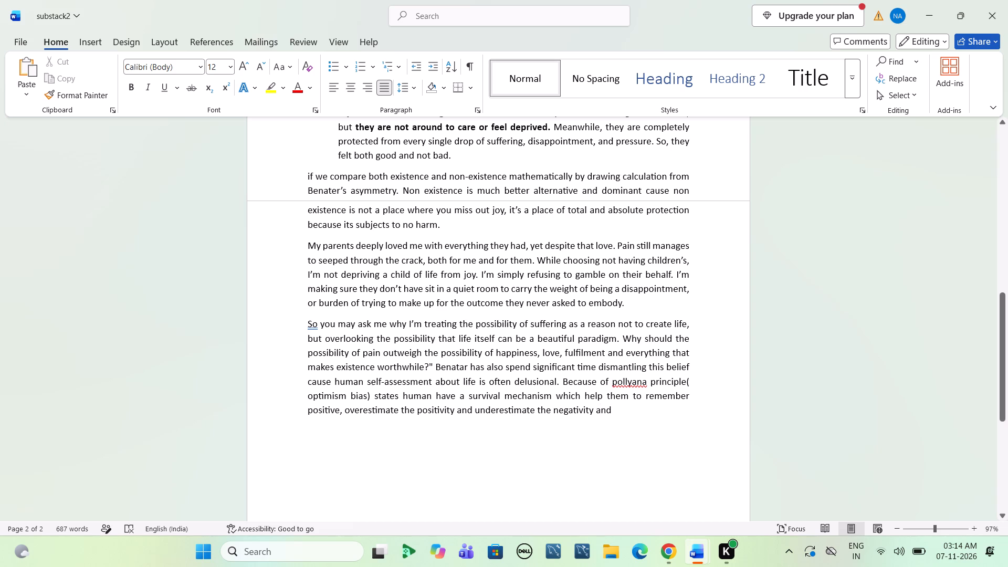
# Italicize the phrase "pollyana principle" in the last paragraph.
pyautogui.moveTo(611, 381); pyautogui.dragTo(687, 379)
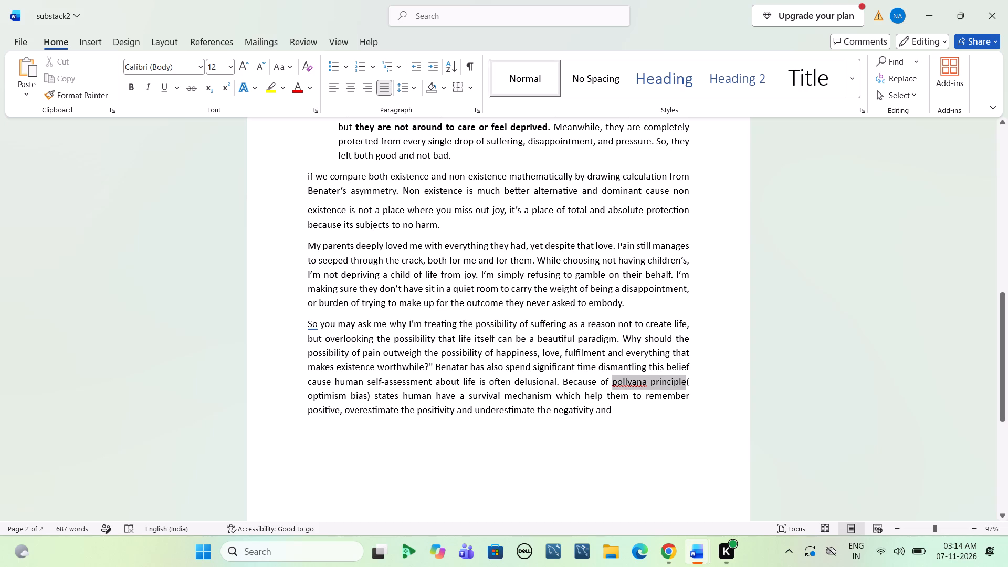
pyautogui.moveTo(687, 379); pyautogui.dragTo(687, 378)
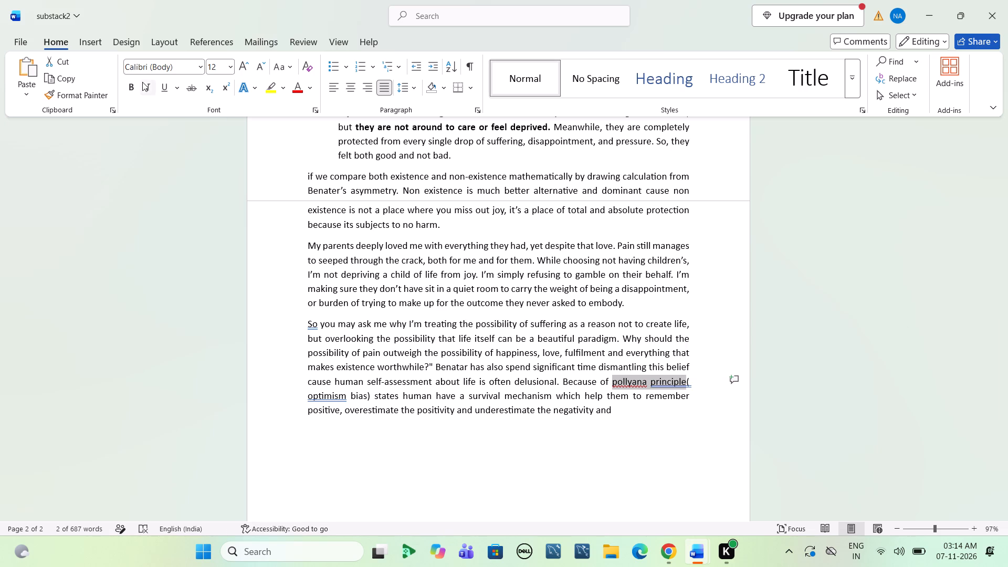
pyautogui.click(148, 85)
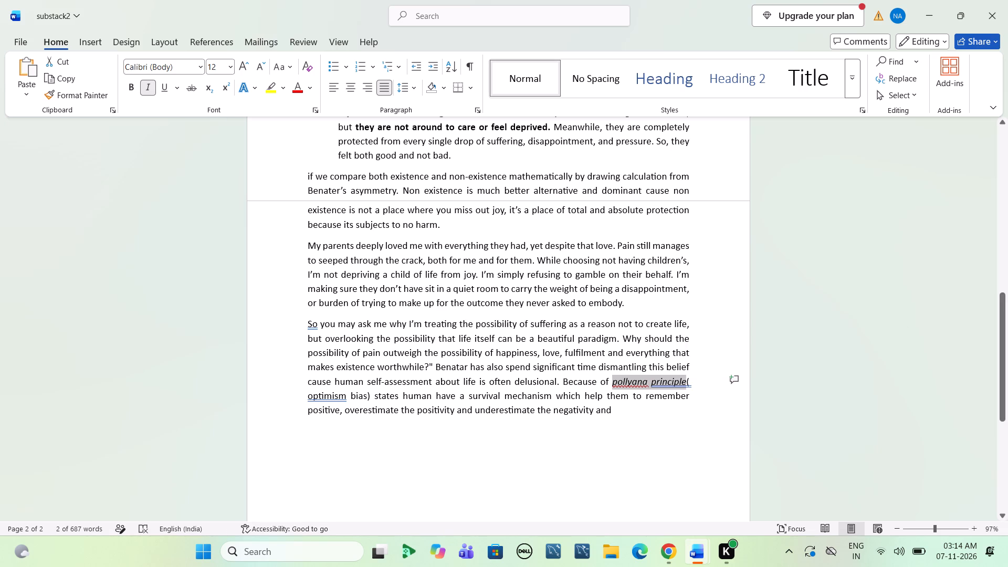
# Capitalize the first letter of the italicized term so it reads "Pollyana".
pyautogui.click(615, 383)
pyautogui.click(615, 381)
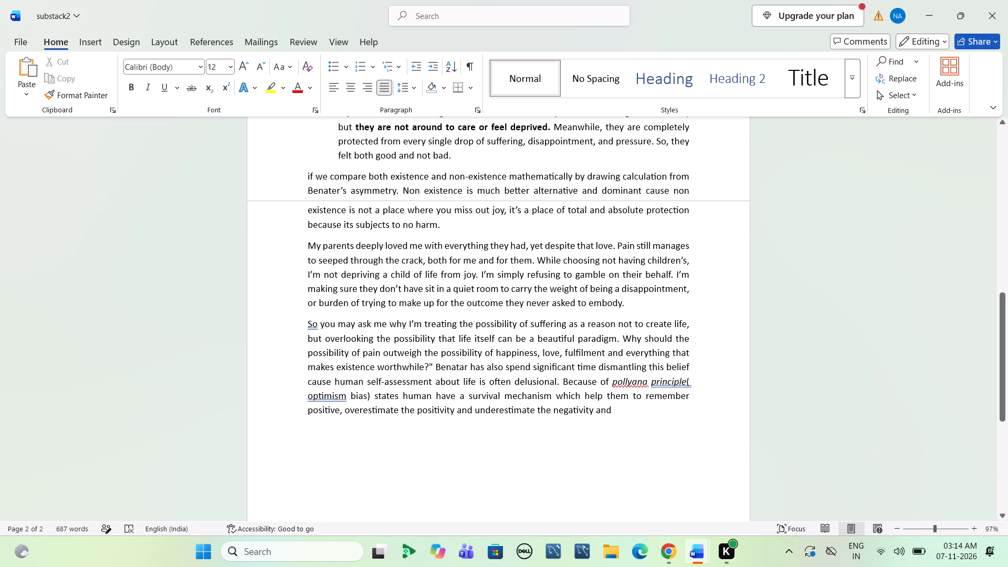
pyautogui.click(619, 386)
pyautogui.press('BackSpace')
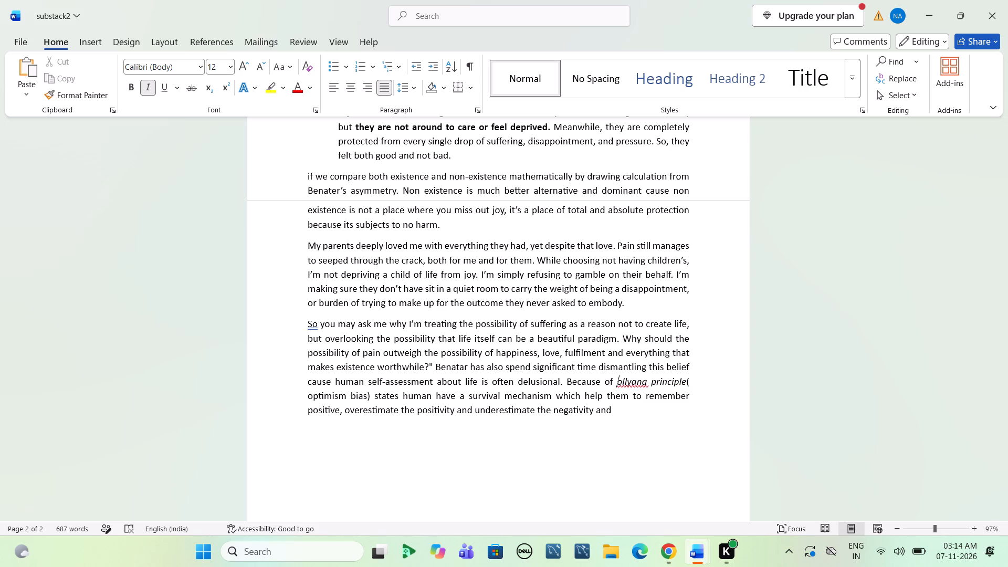
pyautogui.hotkey('shift', 'p')
pyautogui.click(644, 421)
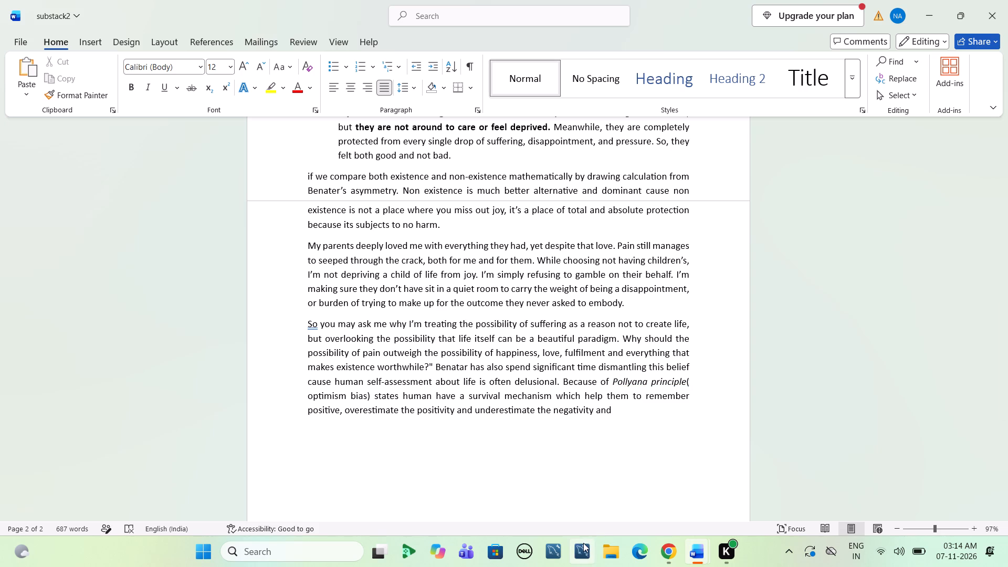
pyautogui.press('space')
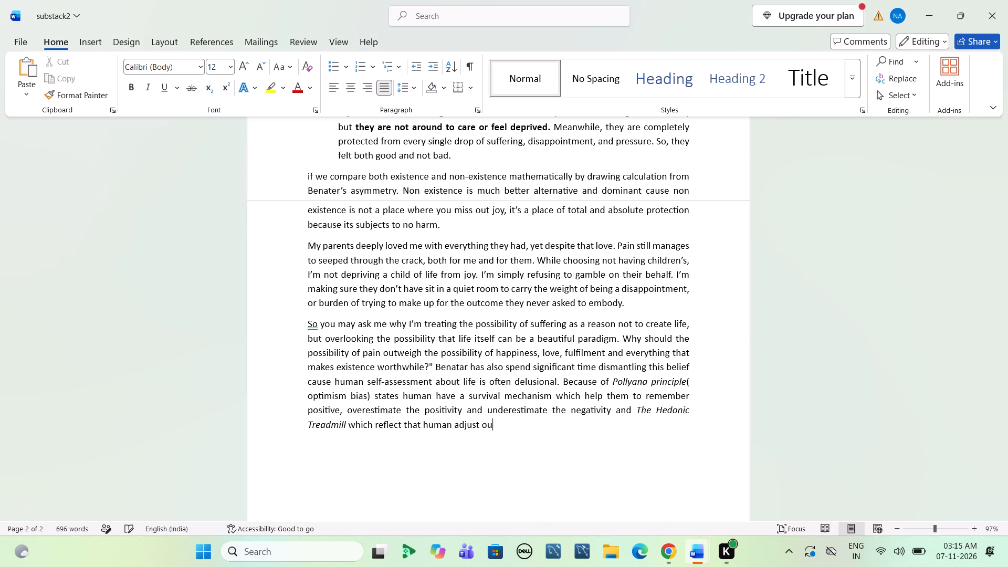
pyautogui.press('BackSpace')
pyautogui.press('BackSpace')
pyautogui.write('quicky to improved circumstances')
pyautogui.press('.')
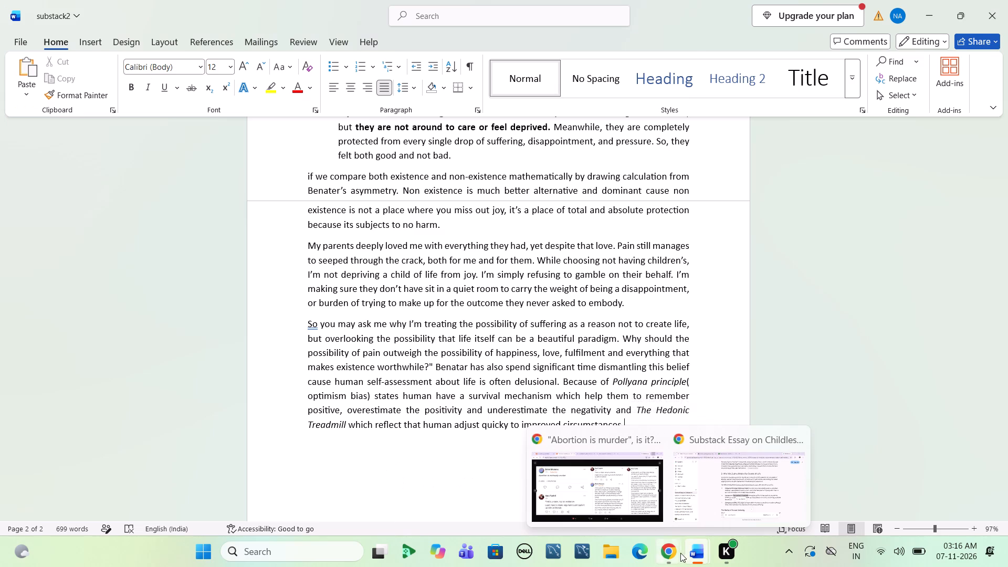
# Add the sentence "When our condition worsen we lower our expectation and accept the least as best." and end the paragraph.
pyautogui.click(745, 499)
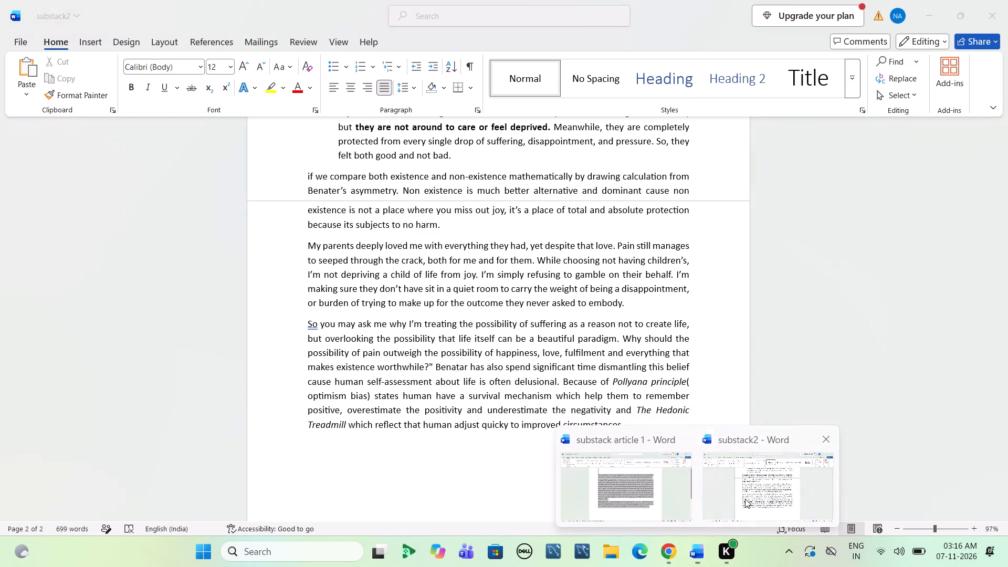
pyautogui.press('space')
pyautogui.write('when ar')
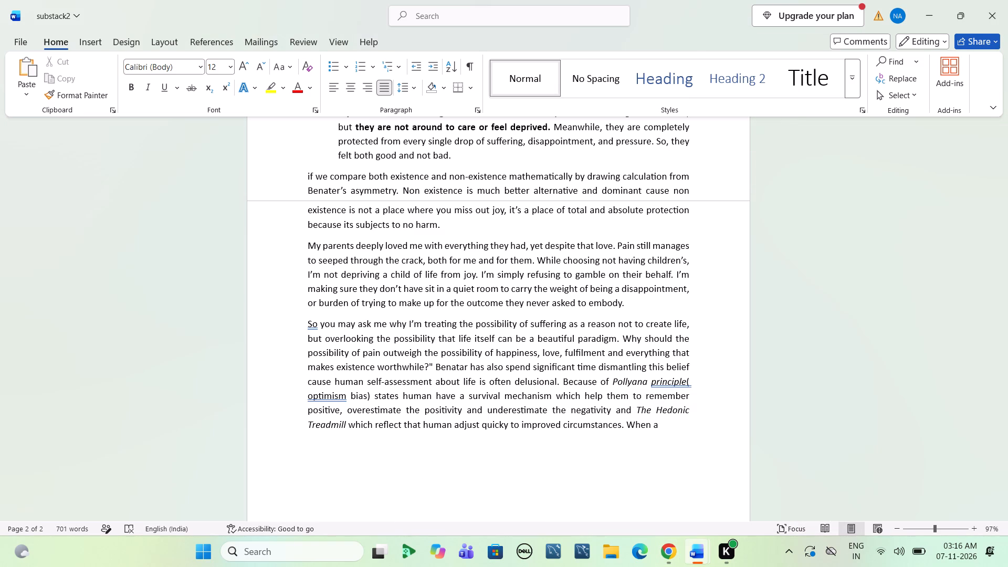
pyautogui.press('BackSpace')
pyautogui.press('BackSpace')
pyautogui.write('our condition')
pyautogui.press('space')
pyautogui.write('worsen we lower our expectation')
pyautogui.press('space')
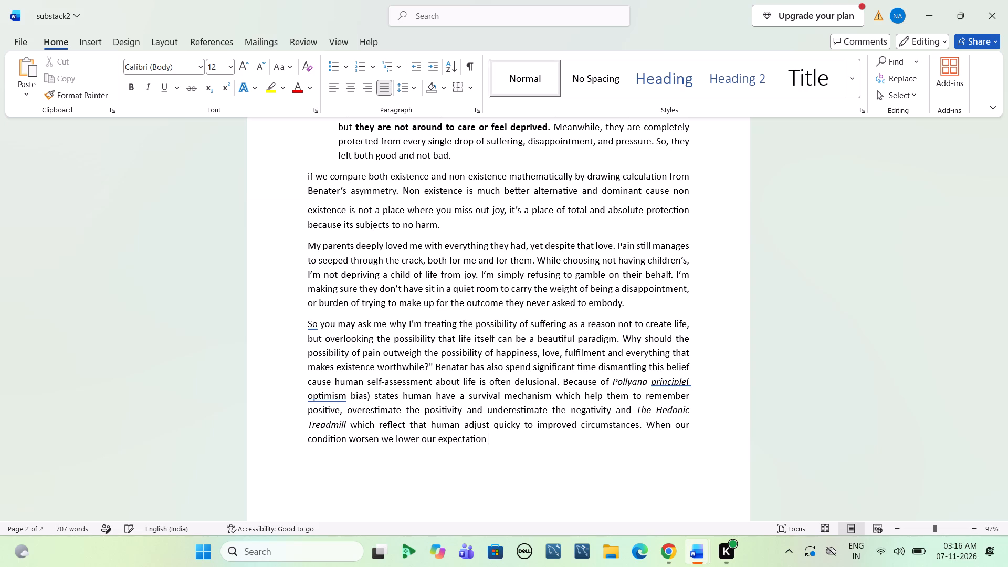
pyautogui.write('and')
pyautogui.press('space')
pyautogui.write('accept the leas')
pyautogui.write('t as best')
pyautogui.press('.')
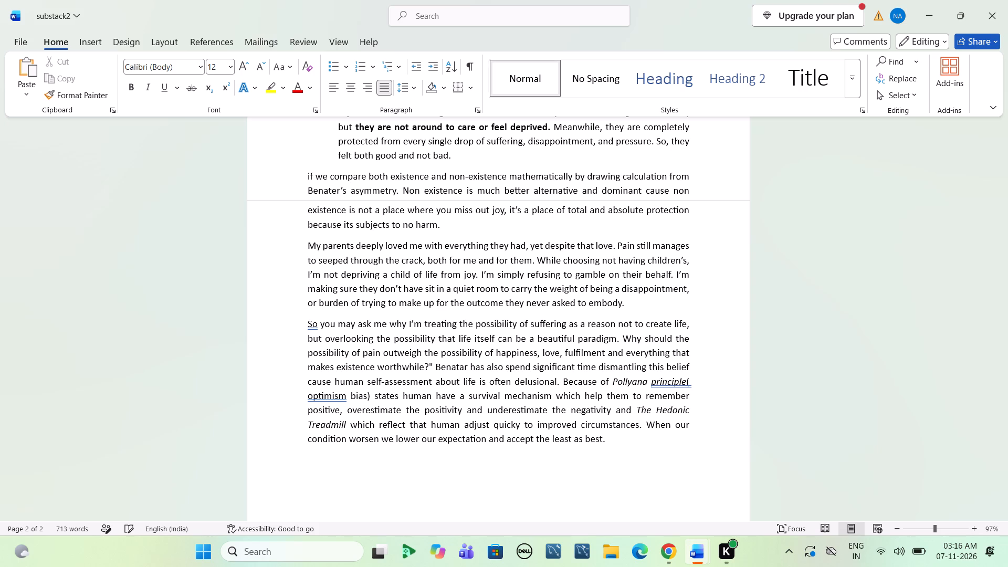
pyautogui.press('Return')
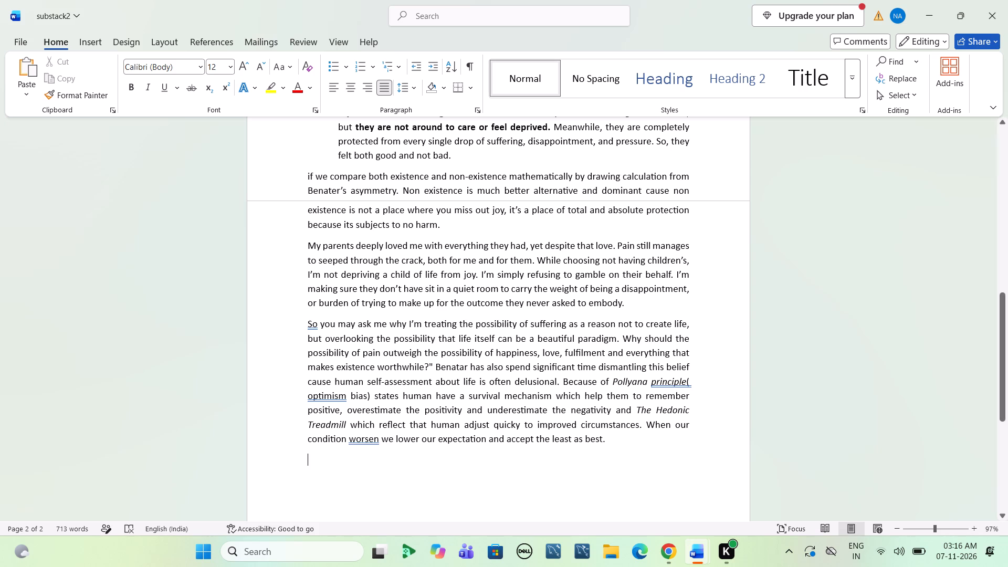
# Insert a comma after "So" at the start of the last paragraph.
pyautogui.click(317, 326)
pyautogui.press(',')
# Accept the grammar suggestions that correct the spacing around the opening parenthesis so it reads "principle (optimism bias)".
pyautogui.click(326, 396)
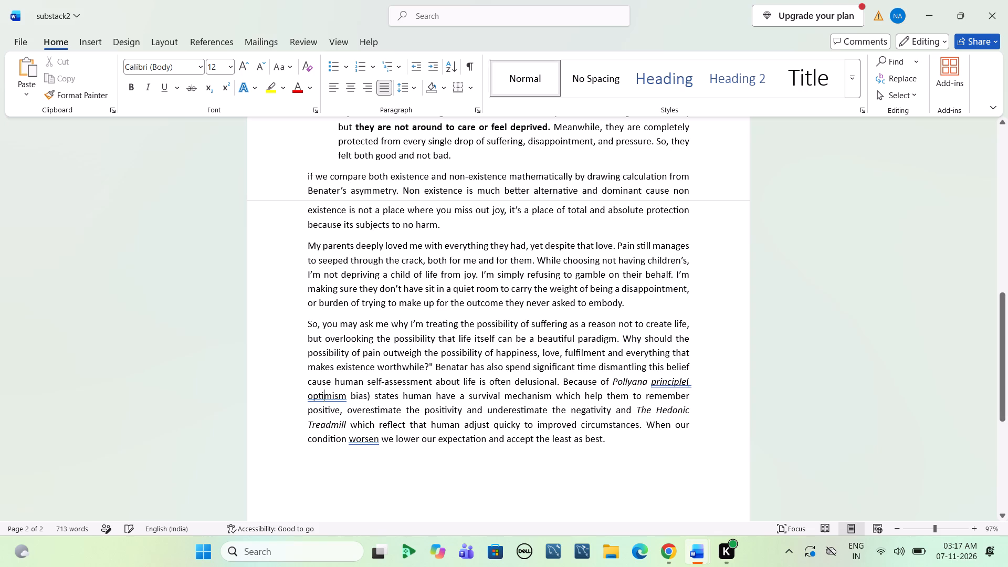
pyautogui.click(330, 397)
pyautogui.rightClick(330, 397)
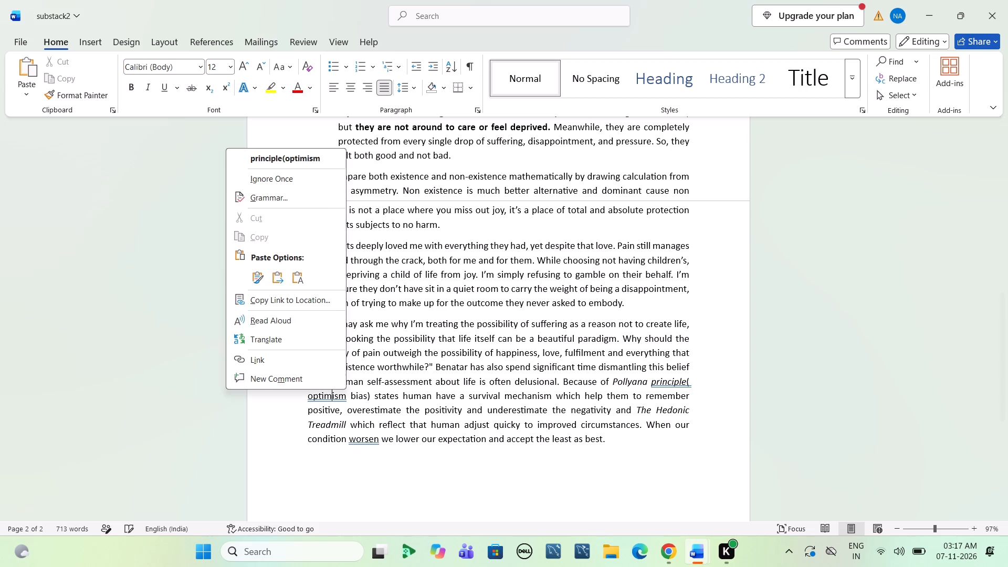
pyautogui.click(320, 160)
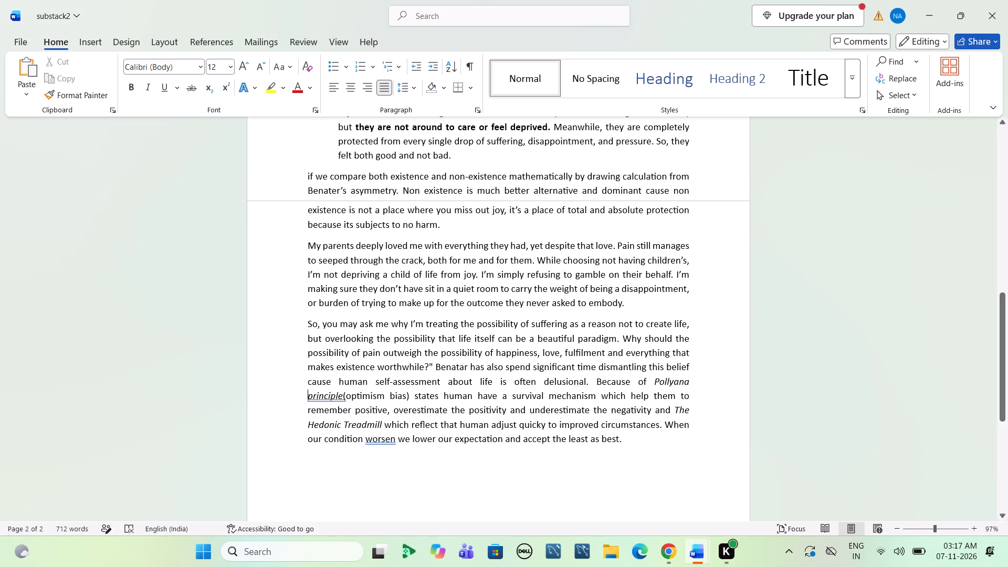
pyautogui.rightClick(335, 400)
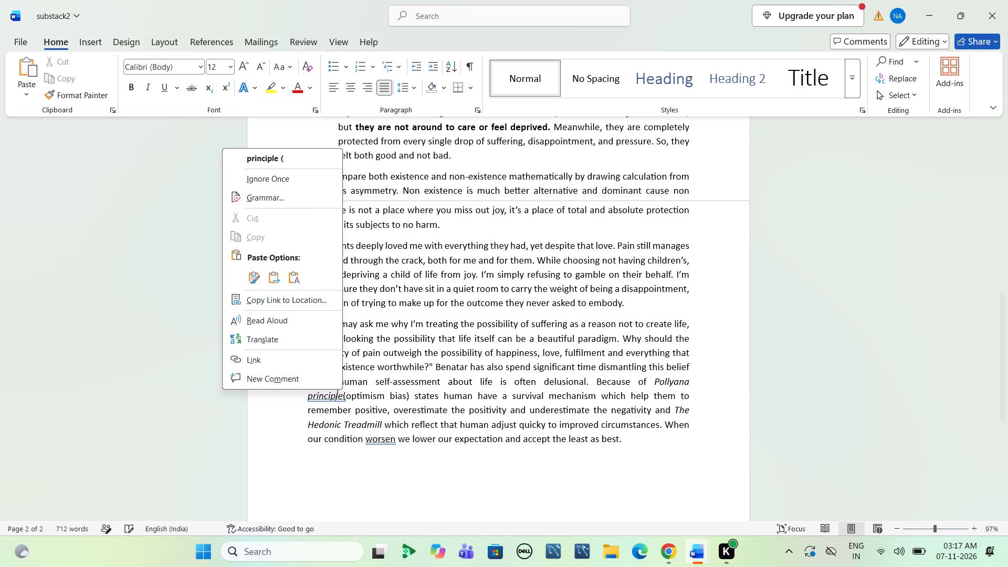
pyautogui.click(267, 159)
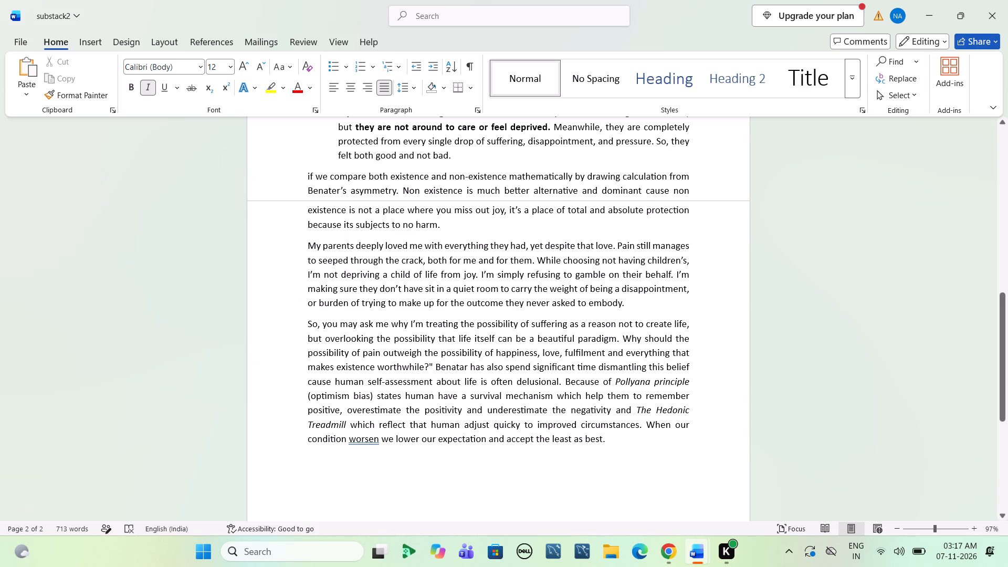
# Accept the grammar suggestions that change "worsen" to "worsens," in the last sentence.
pyautogui.rightClick(366, 437)
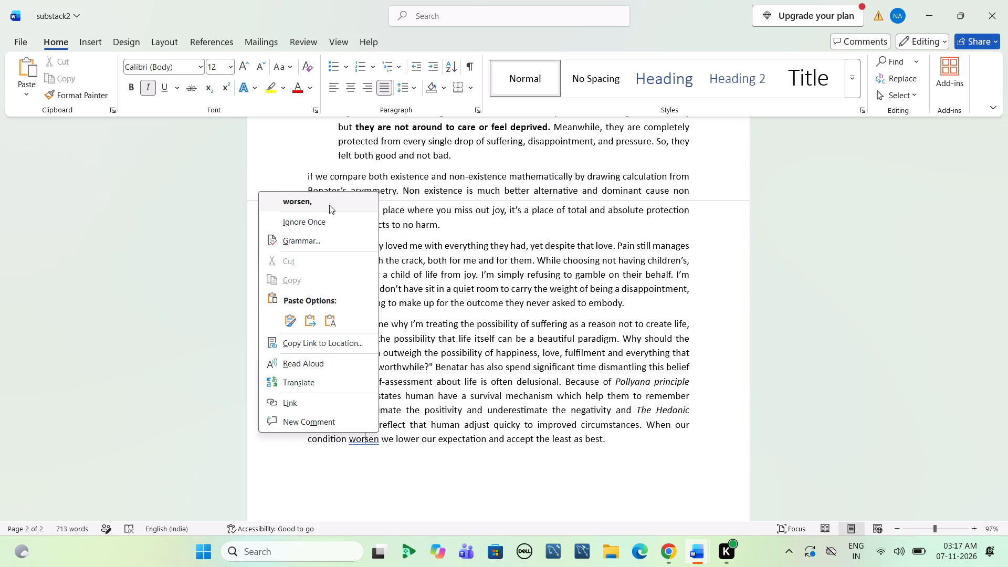
pyautogui.click(329, 205)
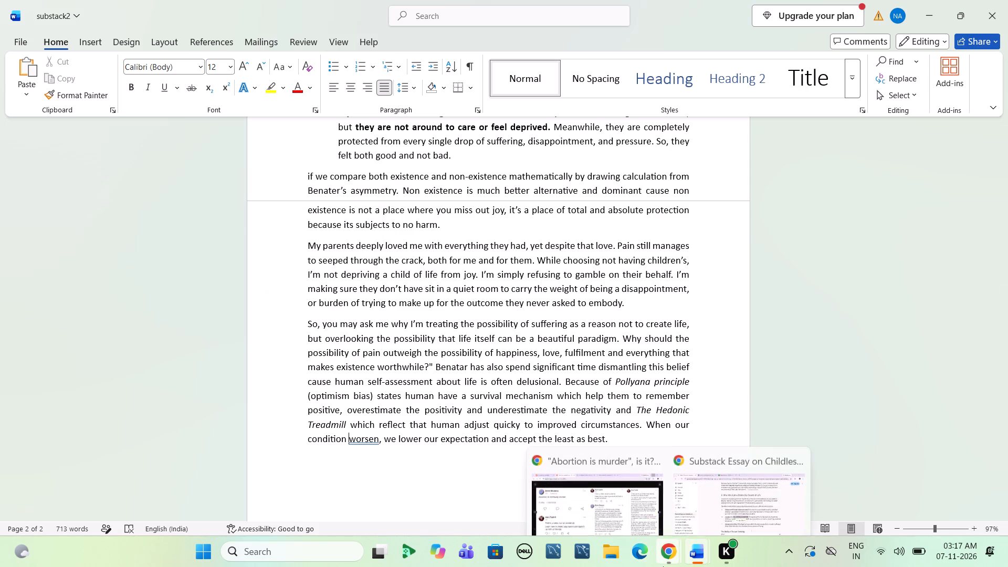
pyautogui.rightClick(367, 444)
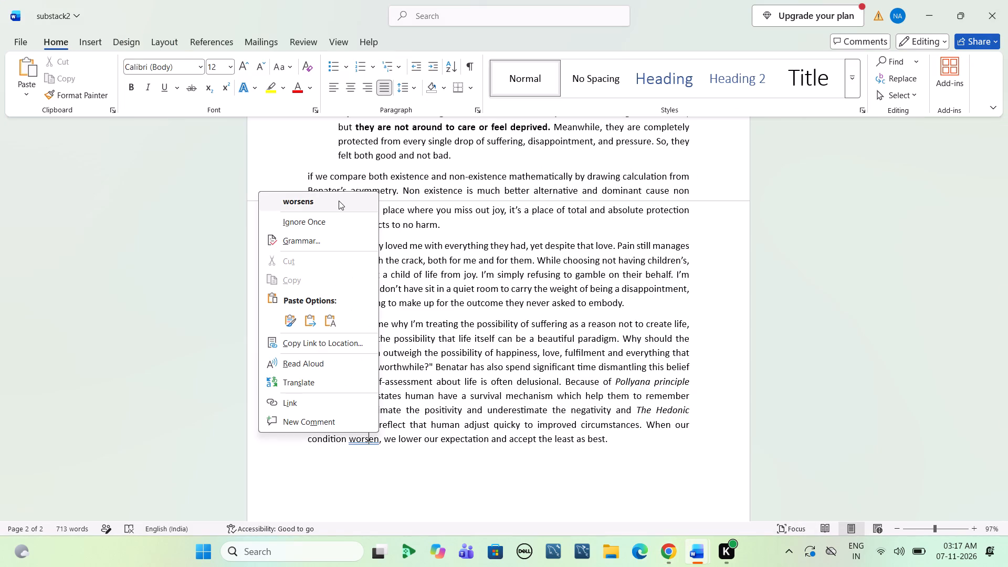
pyautogui.click(338, 204)
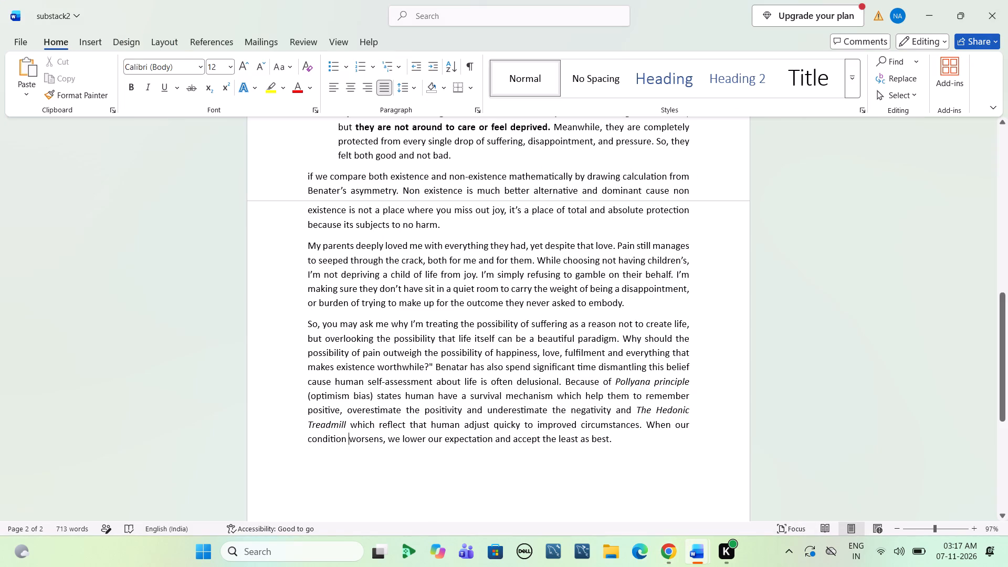
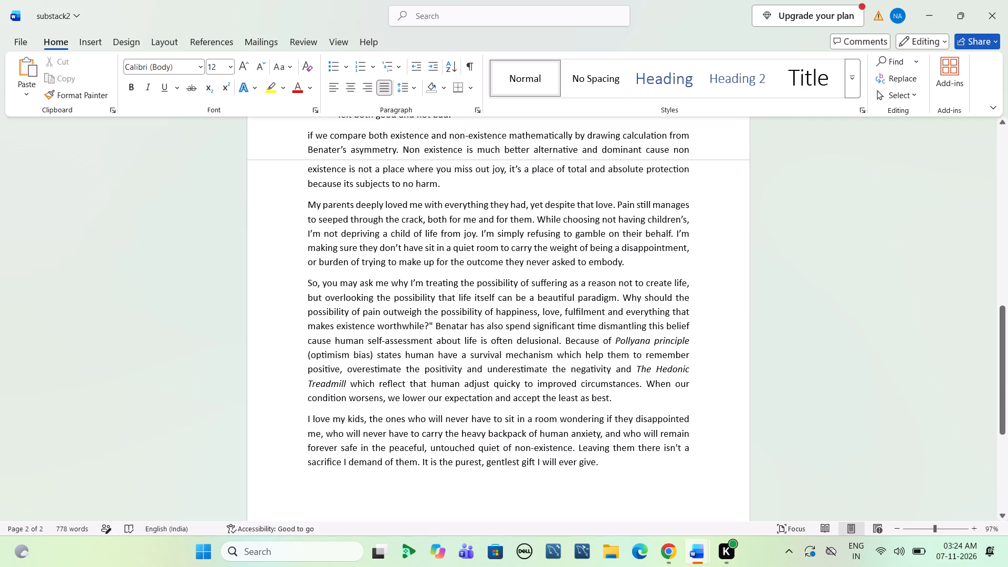
# Extend the essay's last sentence after "I will ever give" with "and maybe that's how it was always supposed to be.".
pyautogui.click(602, 461)
pyautogui.press('BackSpace')
pyautogui.press('space')
pyautogui.write('and maybe thats')
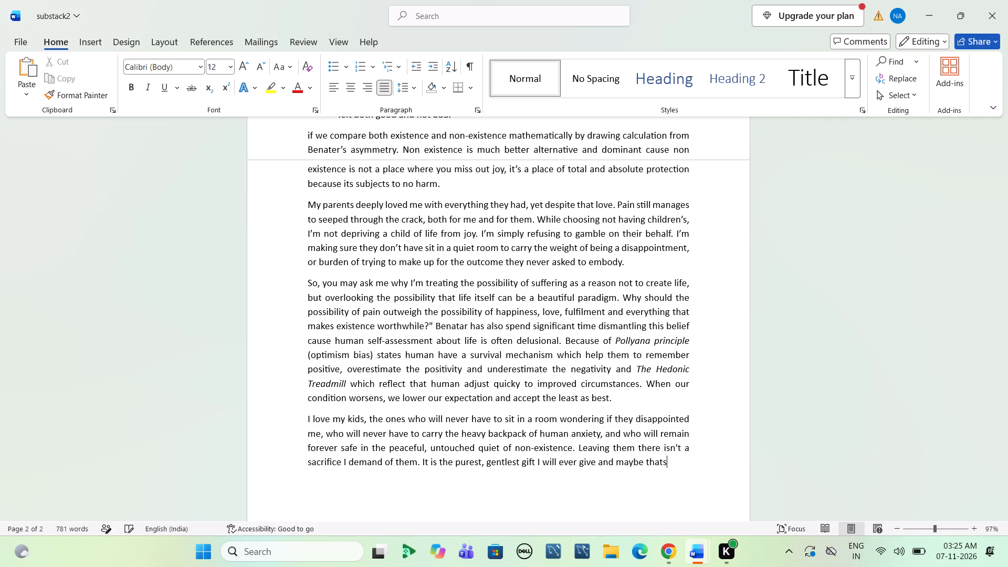
pyautogui.press('BackSpace')
pyautogui.write('s how')
pyautogui.press('space')
pyautogui.write('it was alway')
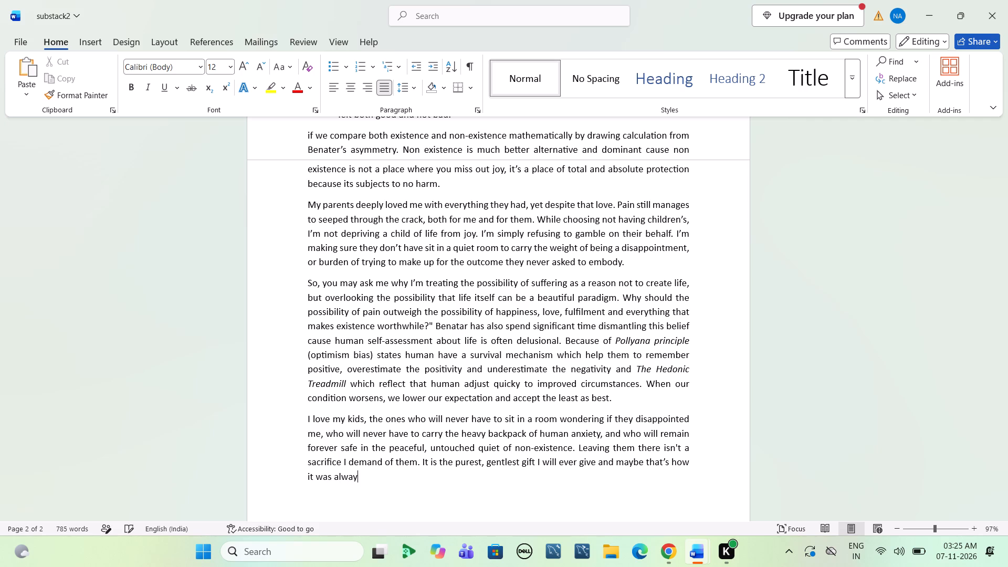
pyautogui.write('s supposed to be')
pyautogui.press('.')
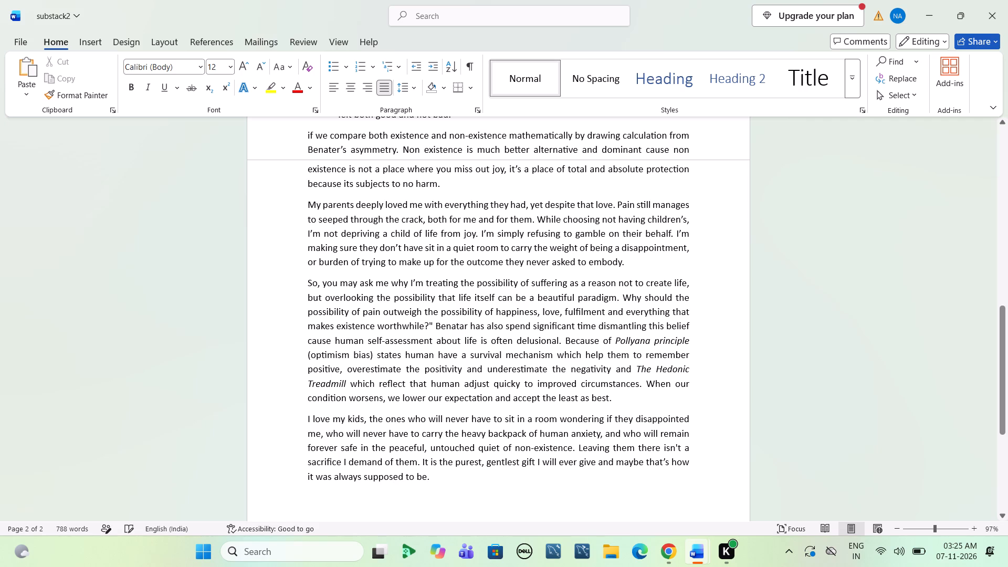
# Look over the essay from the Benatar section through to the new closing paragraph.
pyautogui.moveTo(1001, 396); pyautogui.dragTo(987, 308)
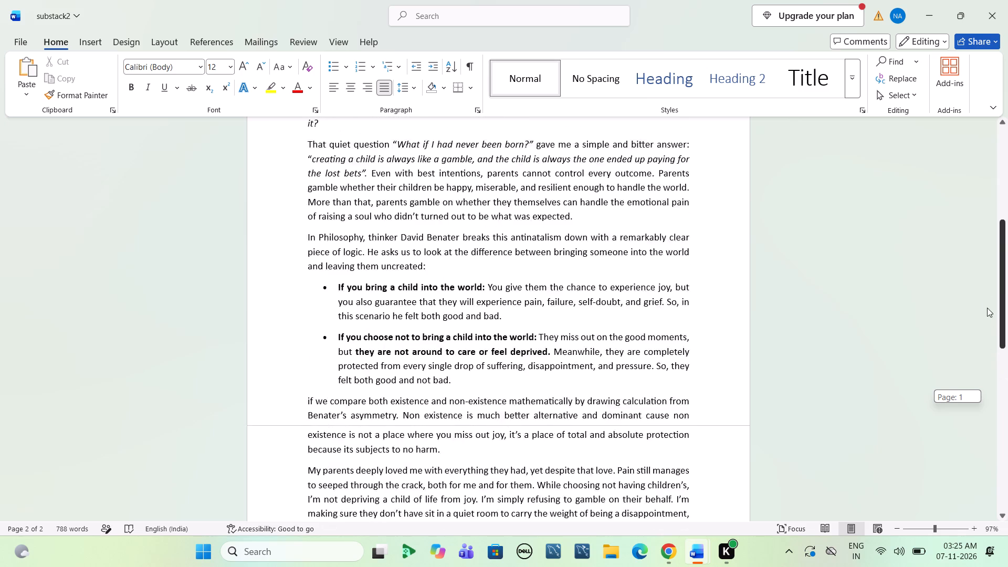
pyautogui.moveTo(987, 308); pyautogui.dragTo(1006, 369)
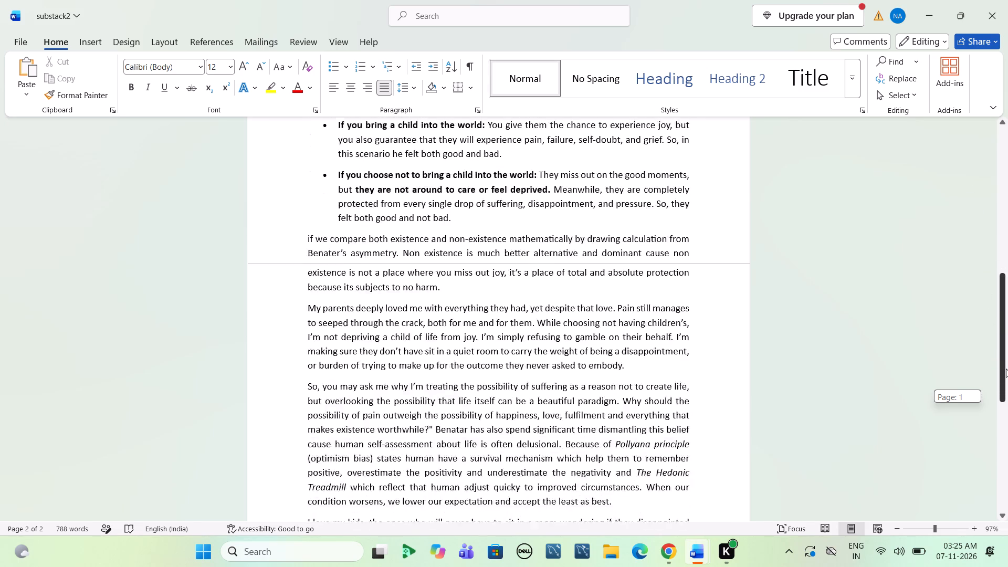
pyautogui.moveTo(1006, 369); pyautogui.dragTo(1004, 366)
pyautogui.keyDown('ctrl'); pyautogui.scroll(-6, 1004, 366); pyautogui.keyUp('ctrl')
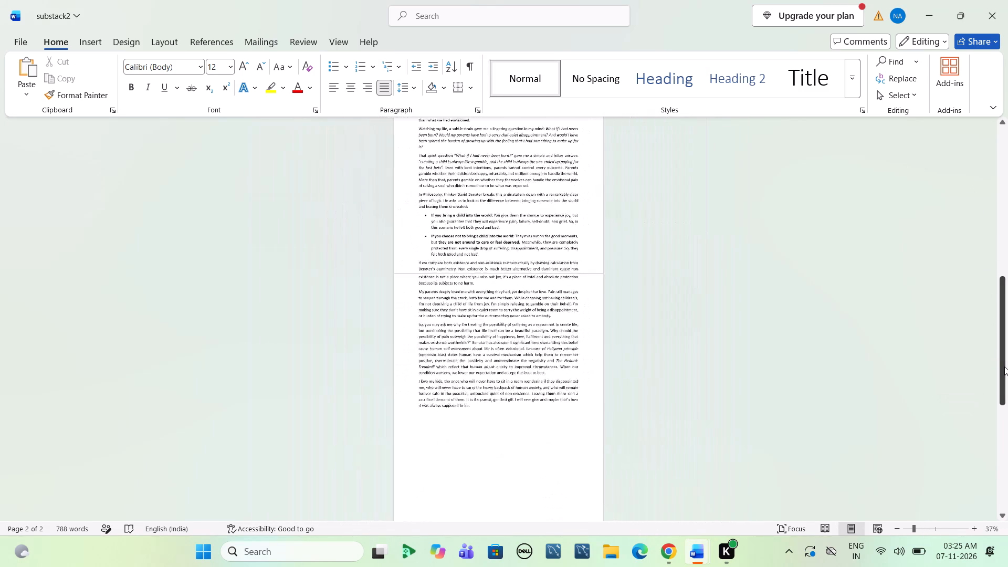
pyautogui.keyDown('ctrl'); pyautogui.scroll(-3, 1004, 366); pyautogui.keyUp('ctrl')
pyautogui.keyDown('ctrl'); pyautogui.scroll(2, 1004, 366); pyautogui.keyUp('ctrl')
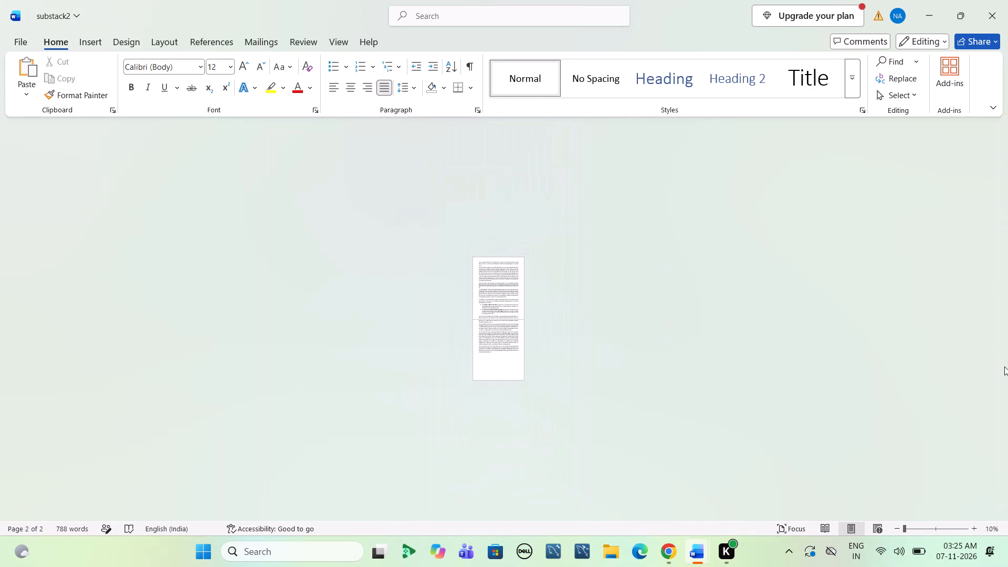
pyautogui.keyDown('ctrl'); pyautogui.scroll(3, 1004, 366); pyautogui.keyUp('ctrl')
pyautogui.hscroll(1, 552, 421)
pyautogui.hscroll(-1, 552, 421)
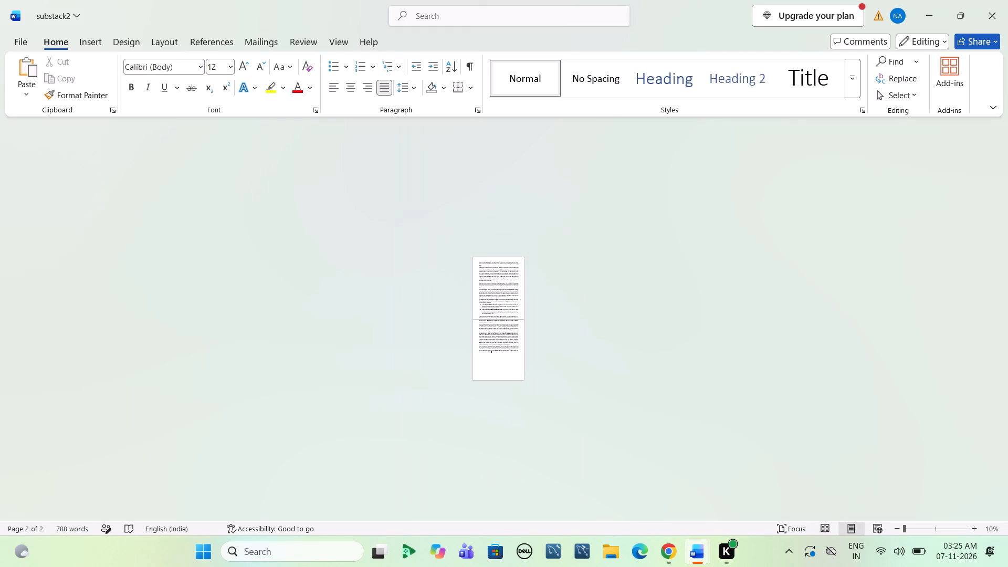
pyautogui.click(519, 364)
pyautogui.keyDown('ctrl'); pyautogui.scroll(9, 519, 364); pyautogui.keyUp('ctrl')
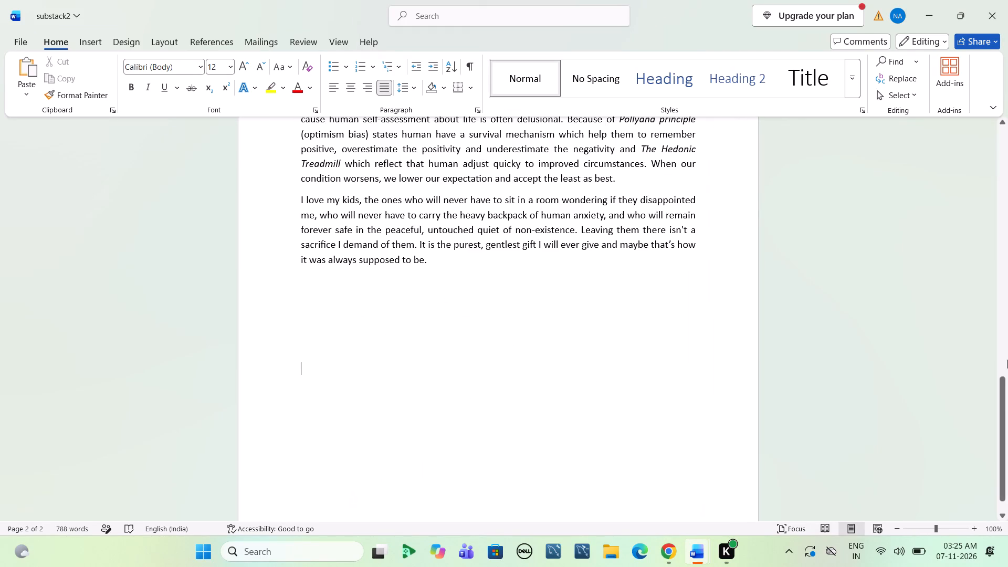
# Add the title line "I love my kids, that's why Im not having them" above the essay's opening paragraph.
pyautogui.moveTo(1002, 401); pyautogui.dragTo(959, 166)
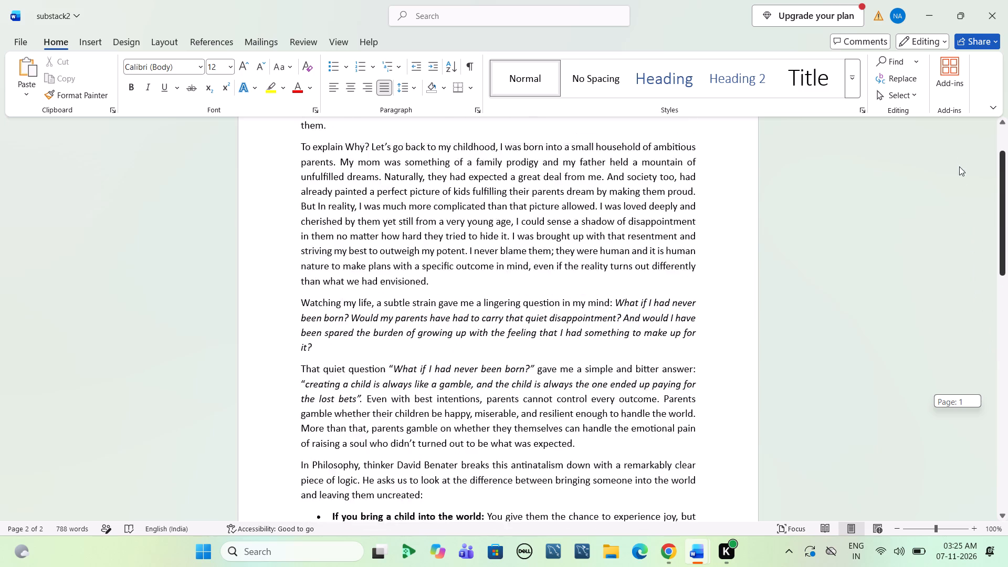
pyautogui.moveTo(959, 166); pyautogui.dragTo(959, 115)
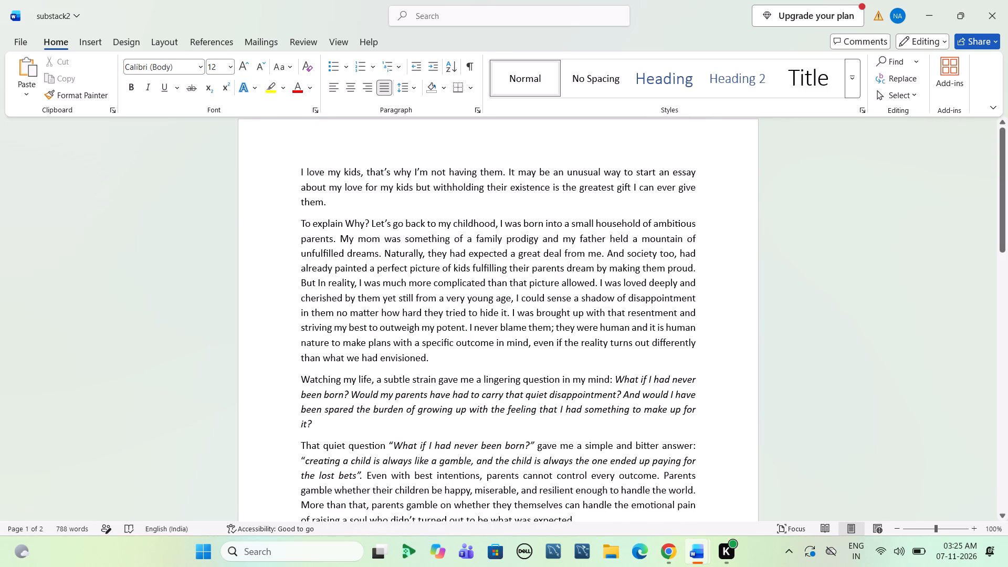
pyautogui.click(306, 151)
pyautogui.write('I love')
pyautogui.press('space')
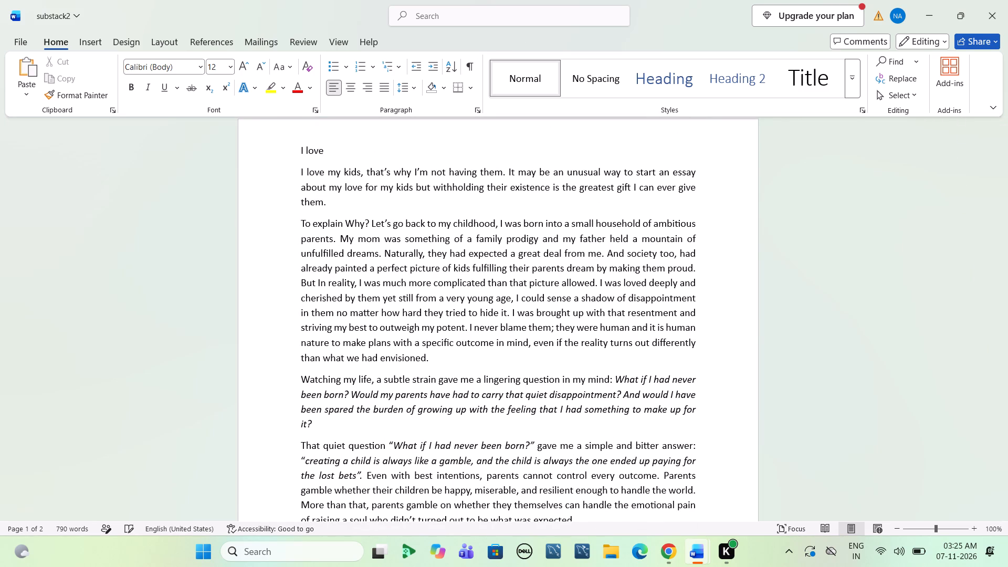
pyautogui.write('my kids')
pyautogui.press('space')
pyautogui.press('BackSpace')
pyautogui.write(', thats why im')
pyautogui.press('space')
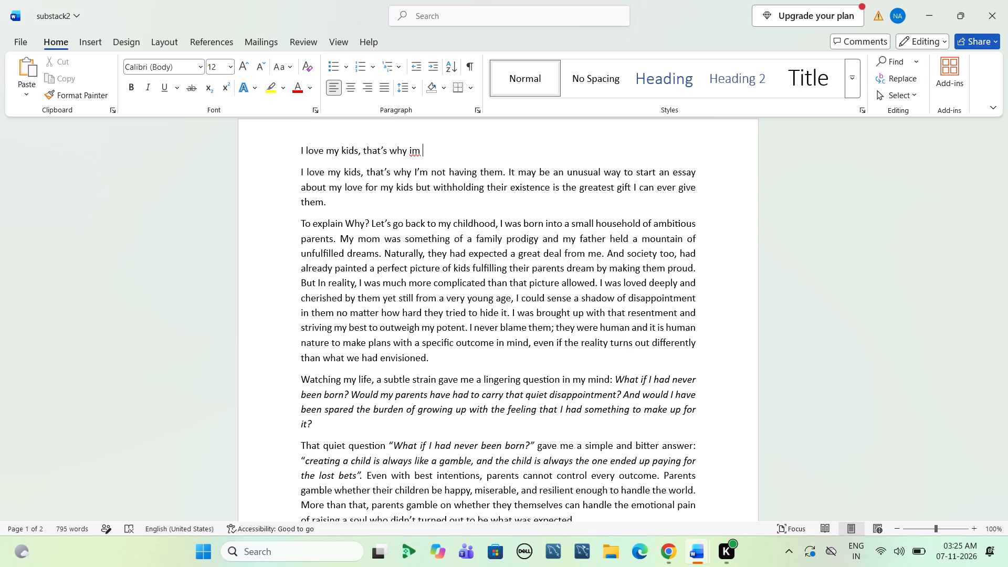
pyautogui.press('BackSpace')
pyautogui.press('BackSpace')
pyautogui.press('BackSpace')
pyautogui.write('Im not having the')
pyautogui.press('m')
pyautogui.press('.')
pyautogui.press('BackSpace')
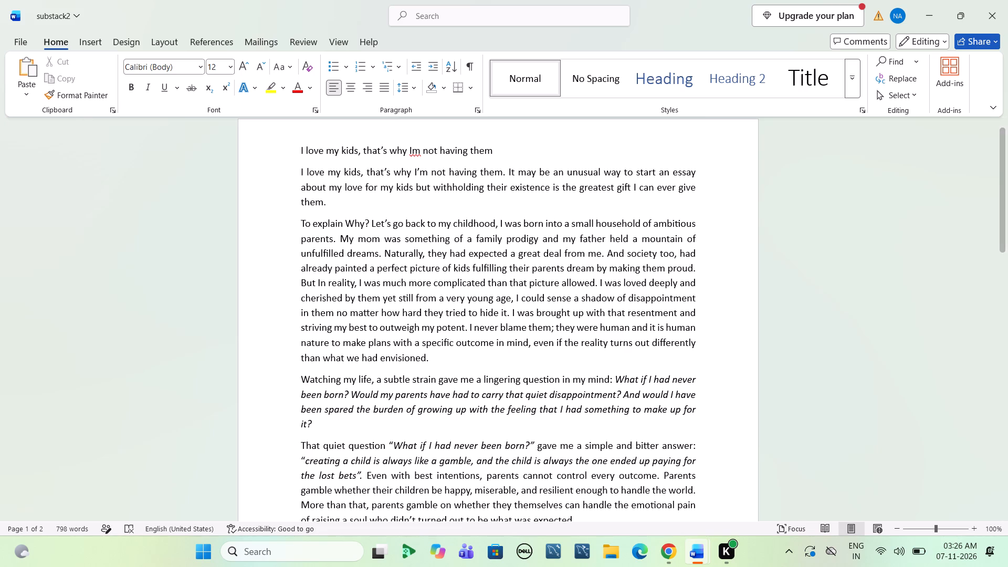
# Format the essay's title line in bold at font size 16.
pyautogui.tripleClick(297, 150)
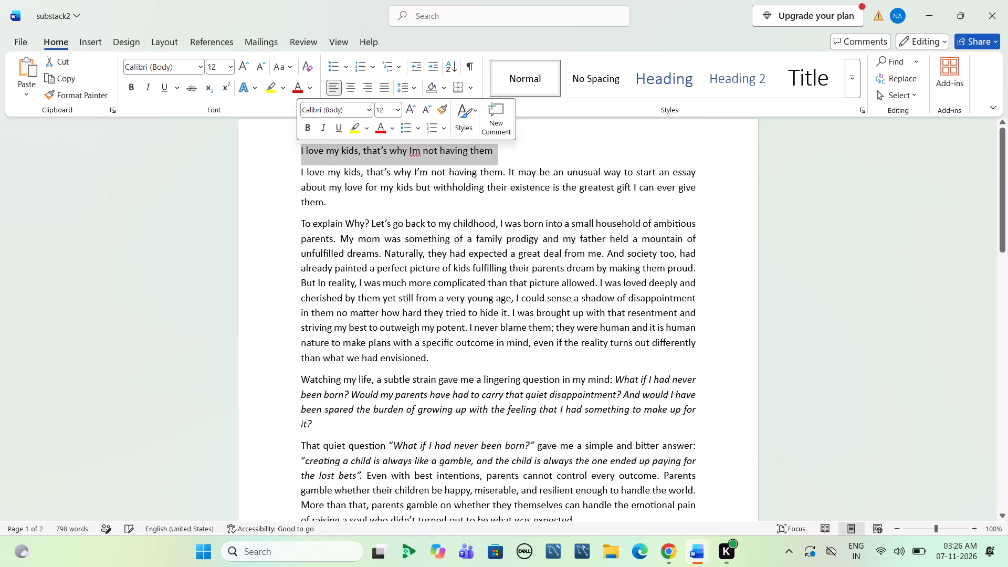
pyautogui.doubleClick(231, 64)
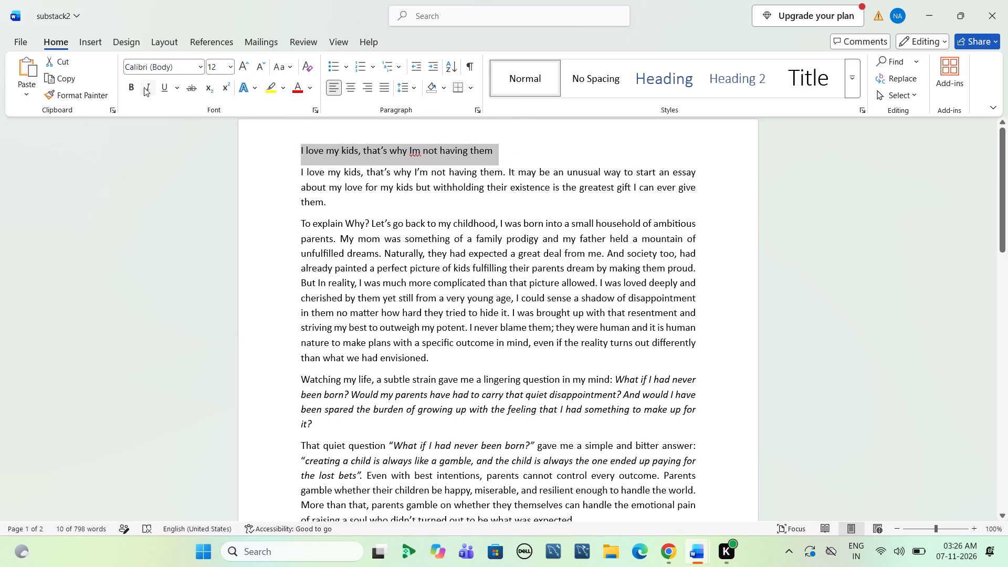
pyautogui.click(128, 89)
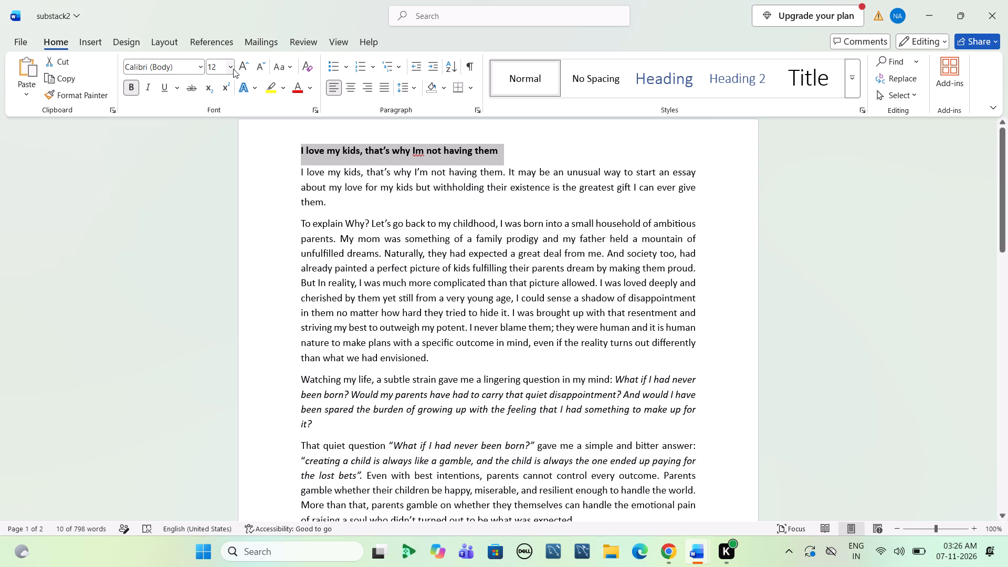
pyautogui.click(234, 69)
pyautogui.tripleClick(232, 69)
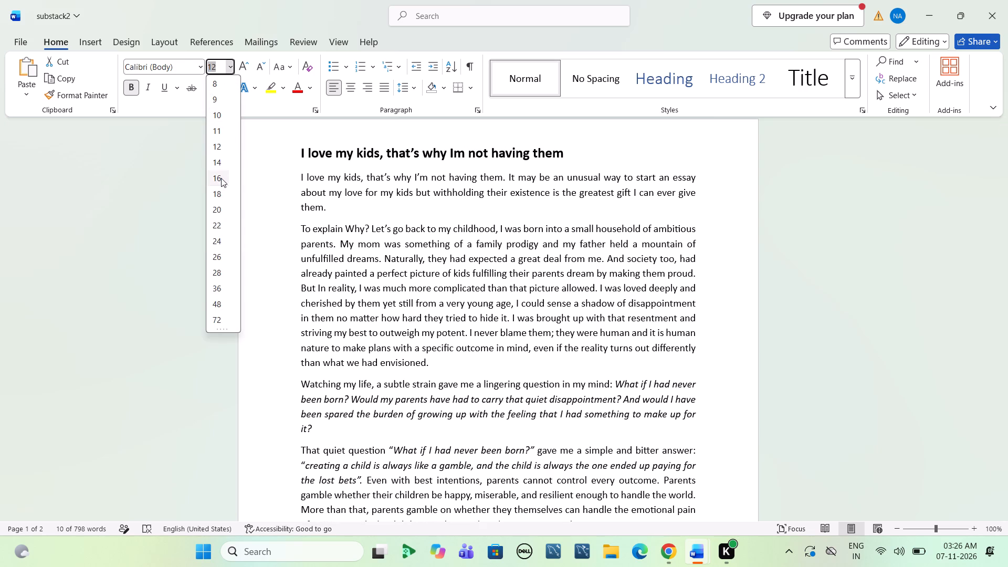
pyautogui.click(221, 178)
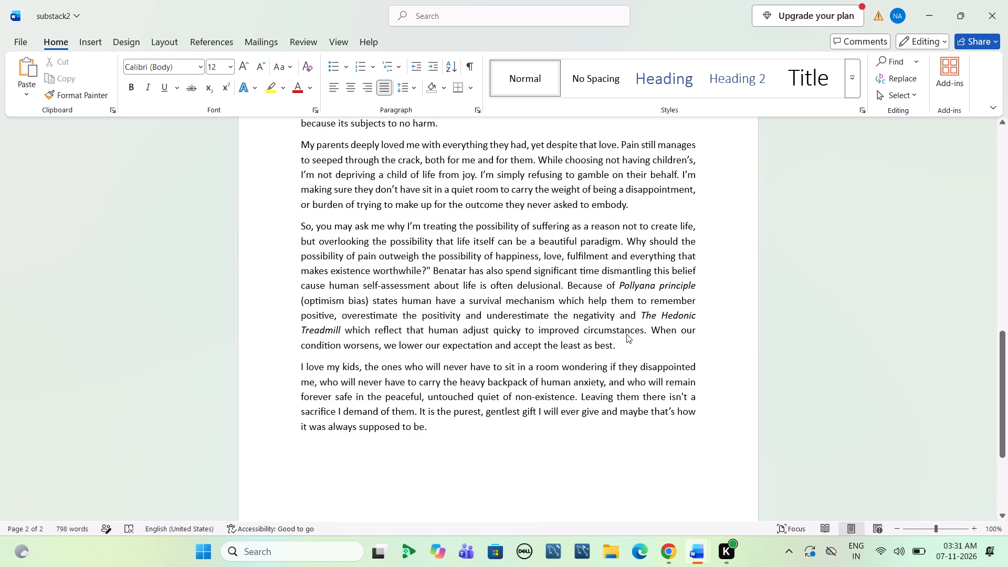
pyautogui.click(617, 344)
pyautogui.hotkey('ctrl', 'v')
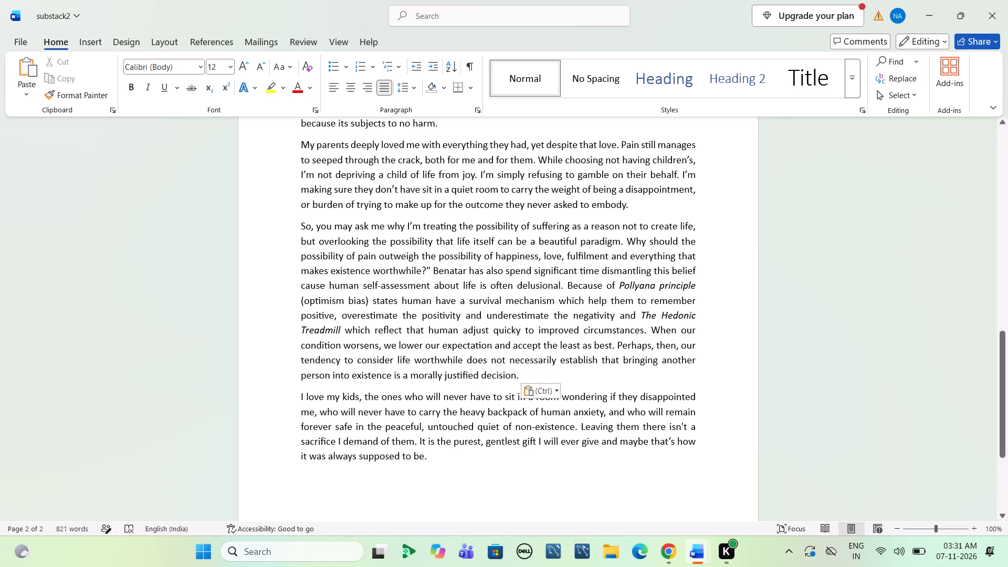
# Replace "then, our" in the pasted sentence with "it shows that", so it opens "Perhaps, it shows that tendency to consider life worthwhile".
pyautogui.click(696, 347)
pyautogui.press('BackSpace')
pyautogui.press('BackSpace')
pyautogui.press('BackSpace')
pyautogui.press('BackSpace')
pyautogui.press('BackSpace')
pyautogui.press('BackSpace')
pyautogui.press('BackSpace')
pyautogui.press('BackSpace')
pyautogui.press('BackSpace')
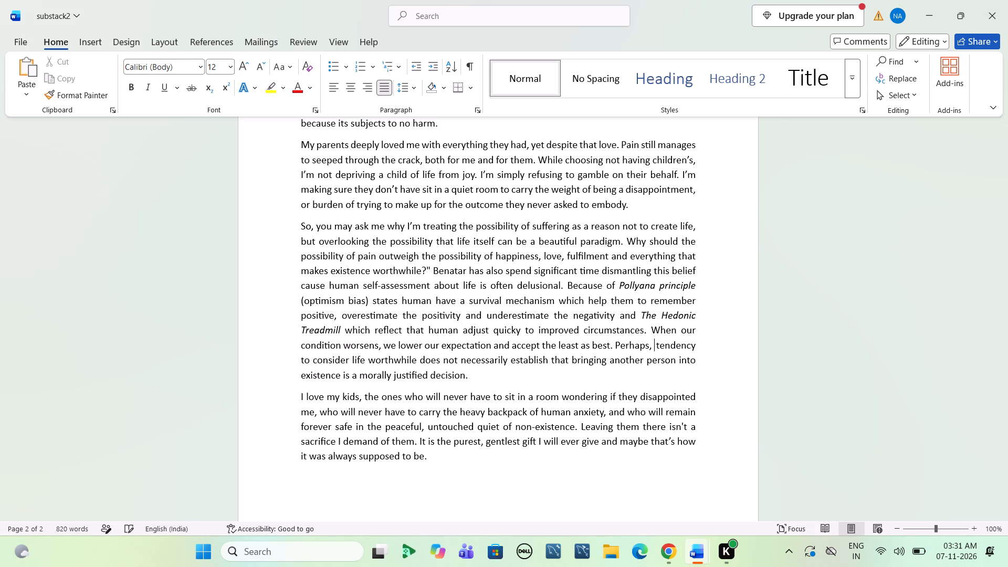
pyautogui.write('it shows')
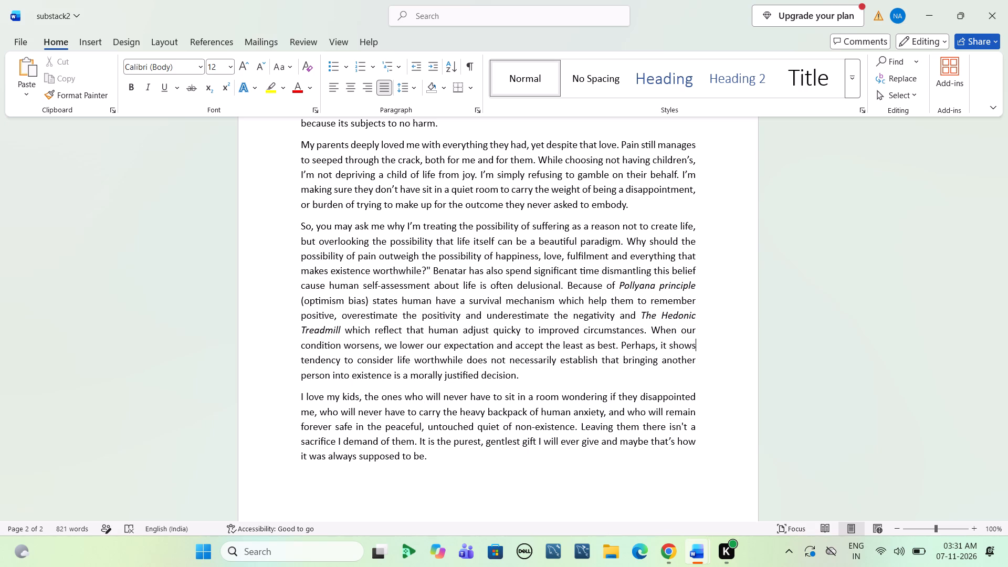
pyautogui.press('space')
pyautogui.write('that')
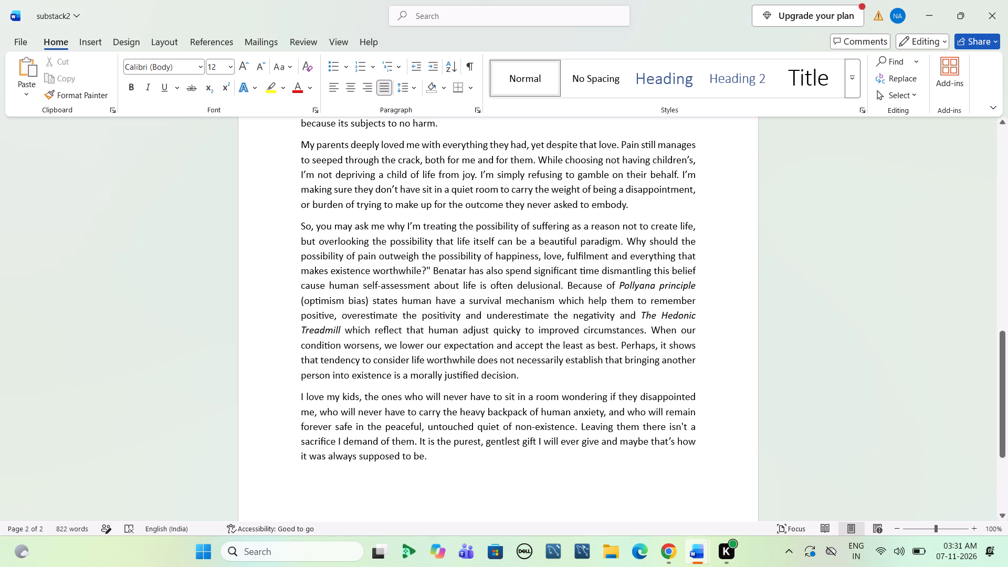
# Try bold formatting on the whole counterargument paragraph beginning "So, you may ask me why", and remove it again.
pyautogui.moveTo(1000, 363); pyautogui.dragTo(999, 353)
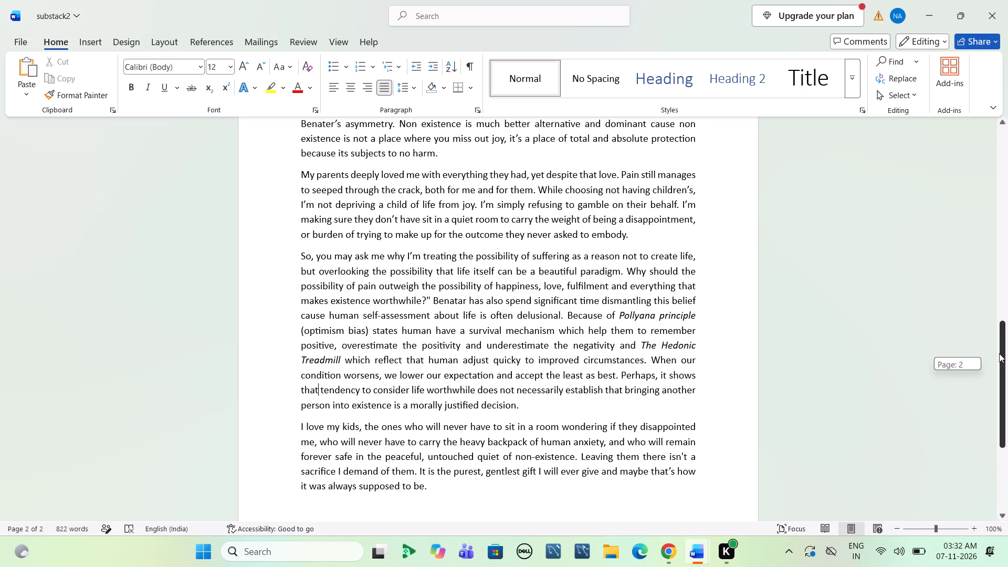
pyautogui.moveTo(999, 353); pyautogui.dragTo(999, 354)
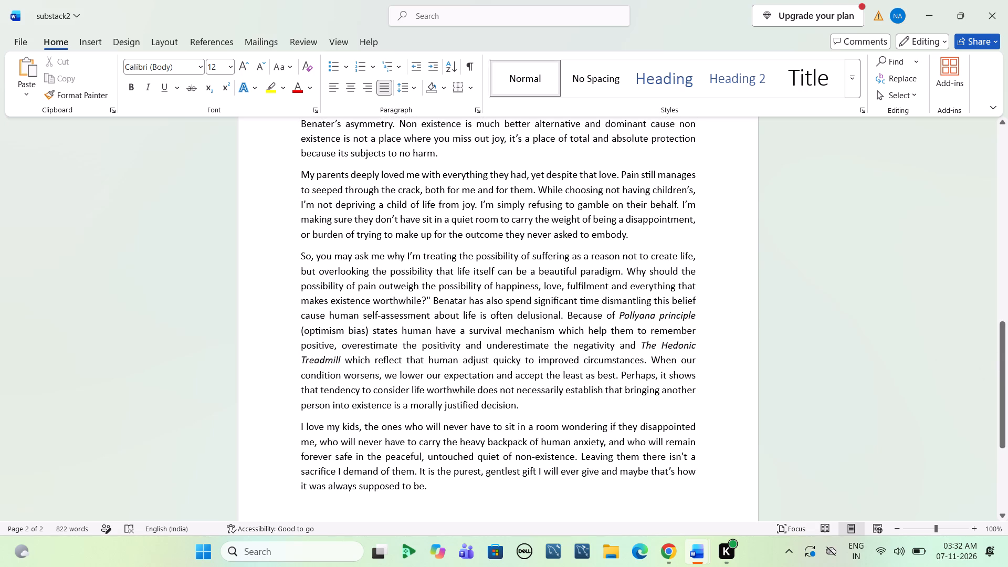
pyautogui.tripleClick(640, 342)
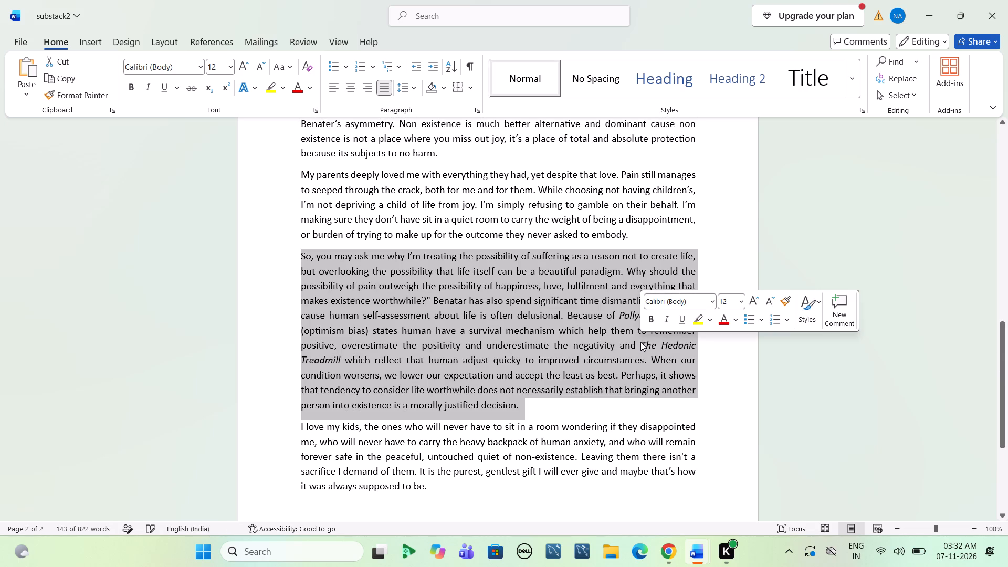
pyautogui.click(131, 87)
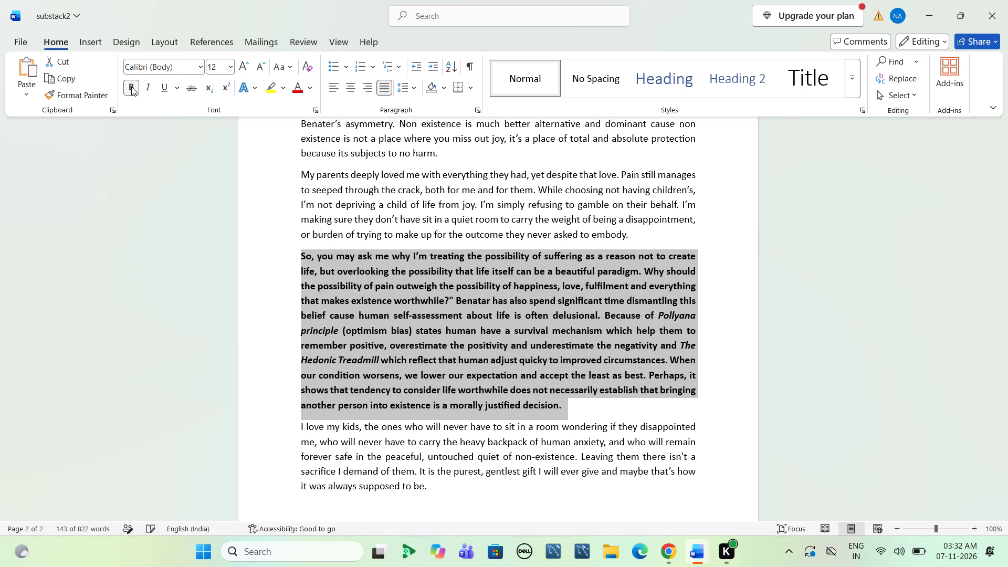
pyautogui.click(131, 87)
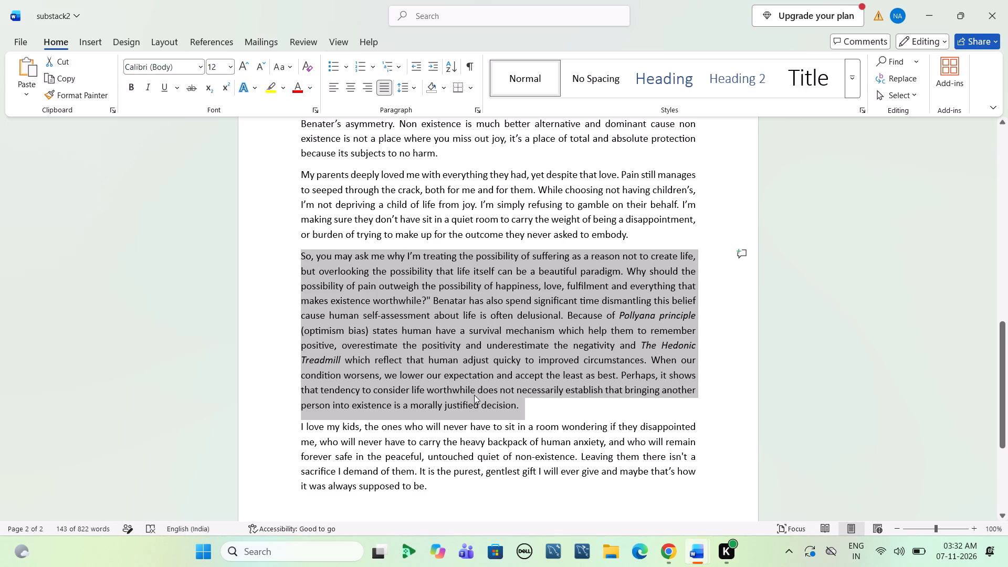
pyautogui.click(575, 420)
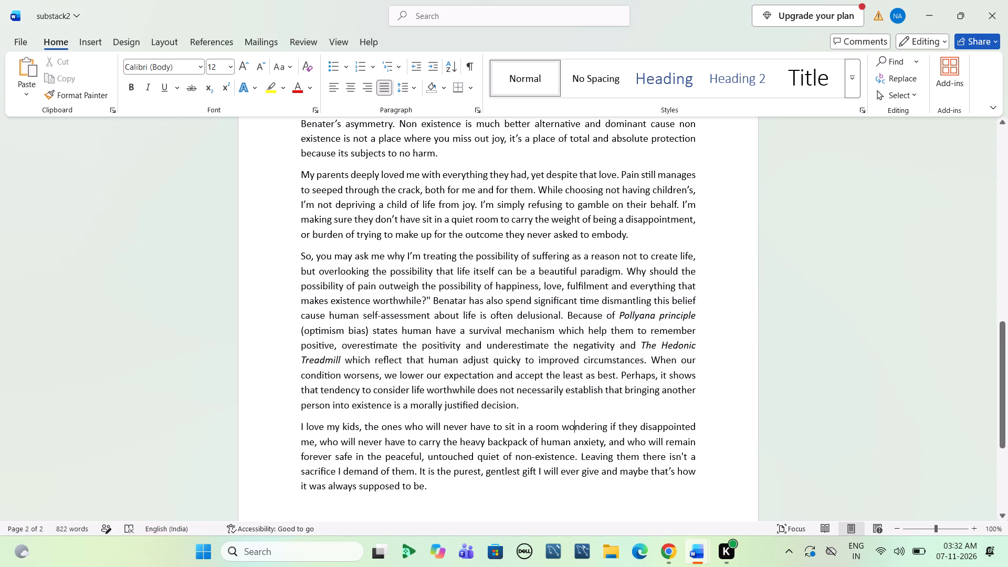
# Replace "is" with "emerges as" in the comparison paragraph, so the sentence reads "Non existence emerges as much better alternative".
pyautogui.moveTo(1004, 375); pyautogui.dragTo(1004, 370)
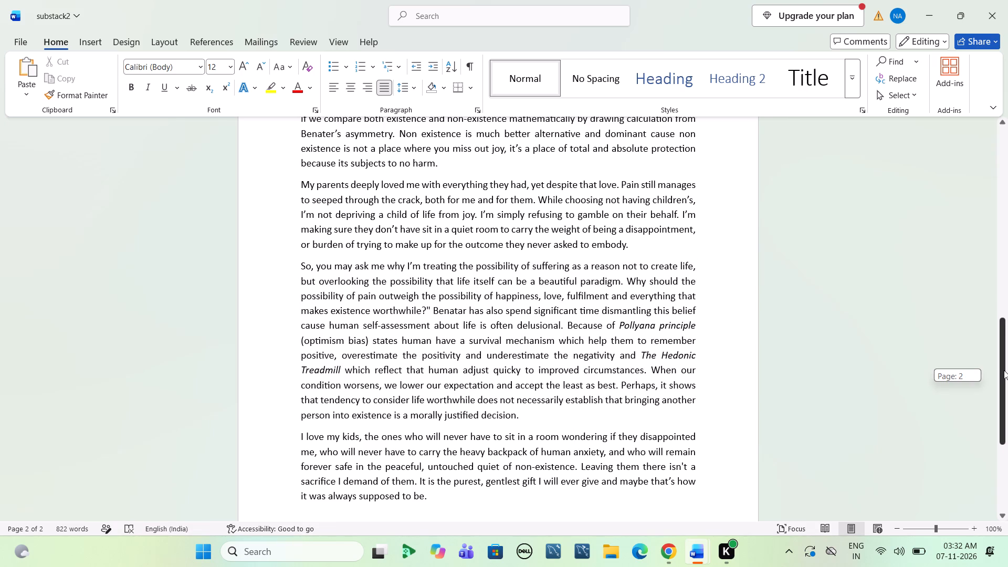
pyautogui.moveTo(1004, 370); pyautogui.dragTo(1006, 358)
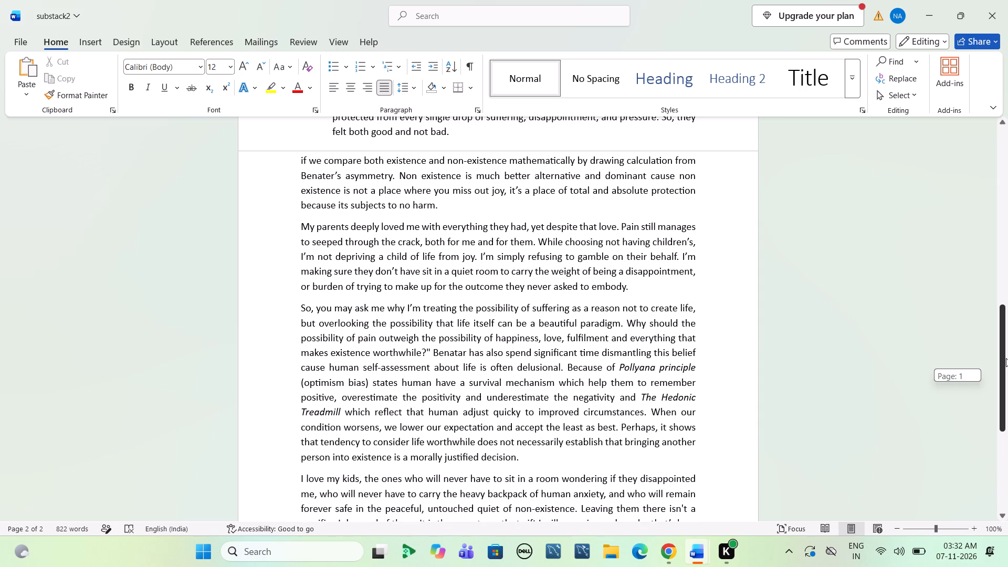
pyautogui.moveTo(1006, 358); pyautogui.dragTo(1004, 356)
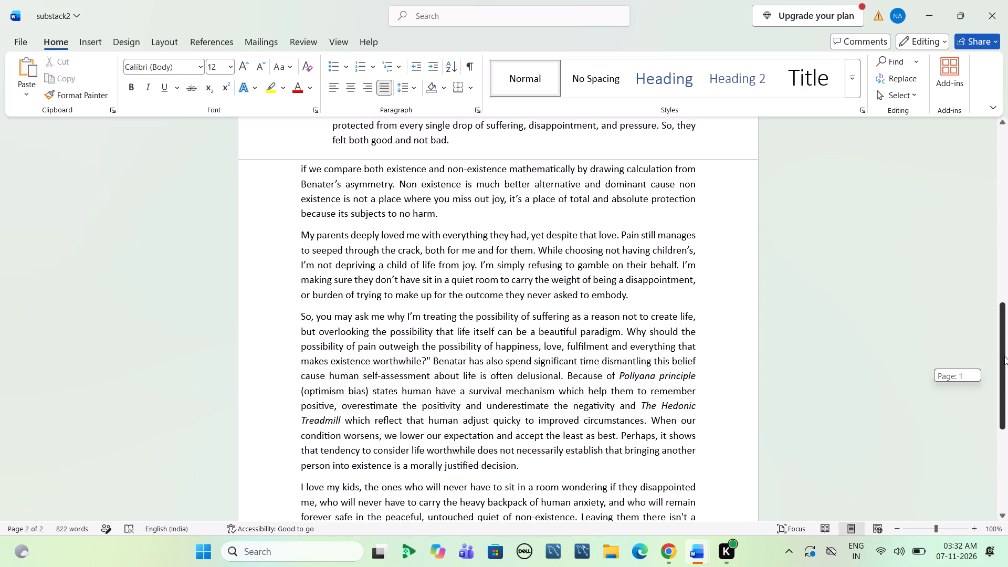
pyautogui.moveTo(1004, 356); pyautogui.dragTo(1004, 355)
pyautogui.moveTo(1004, 355); pyautogui.dragTo(1000, 310)
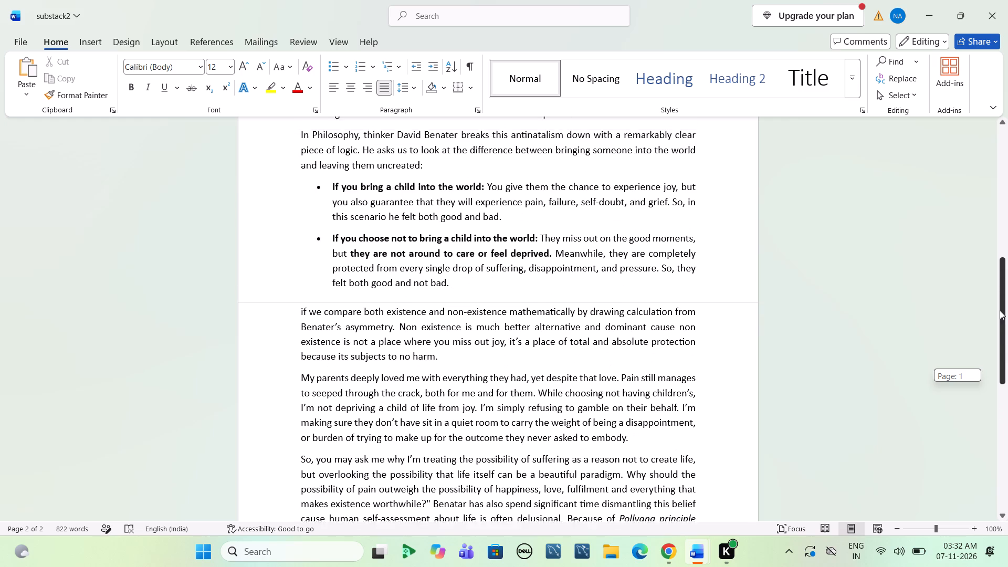
pyautogui.moveTo(1000, 310); pyautogui.dragTo(1002, 290)
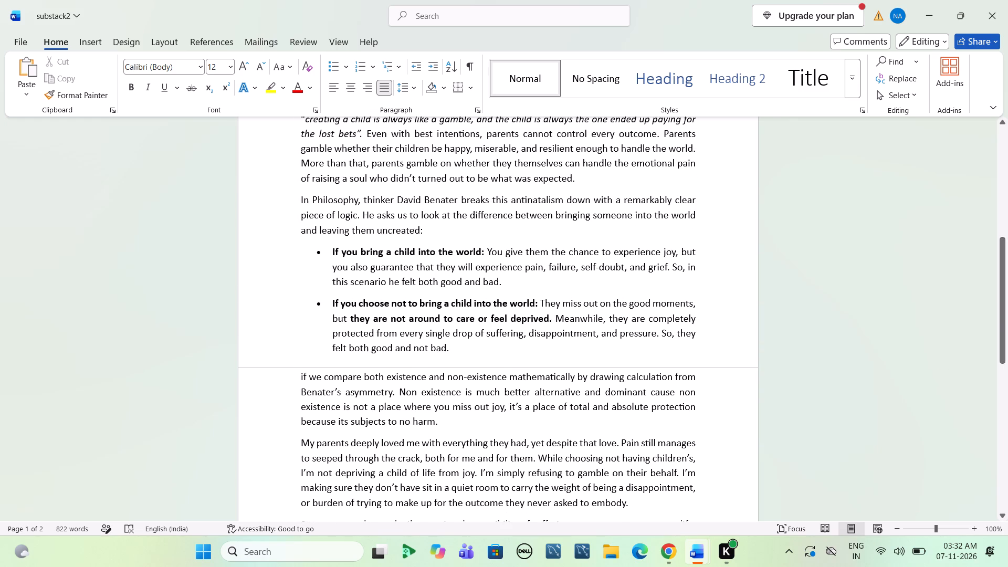
pyautogui.click(472, 393)
pyautogui.press('BackSpace')
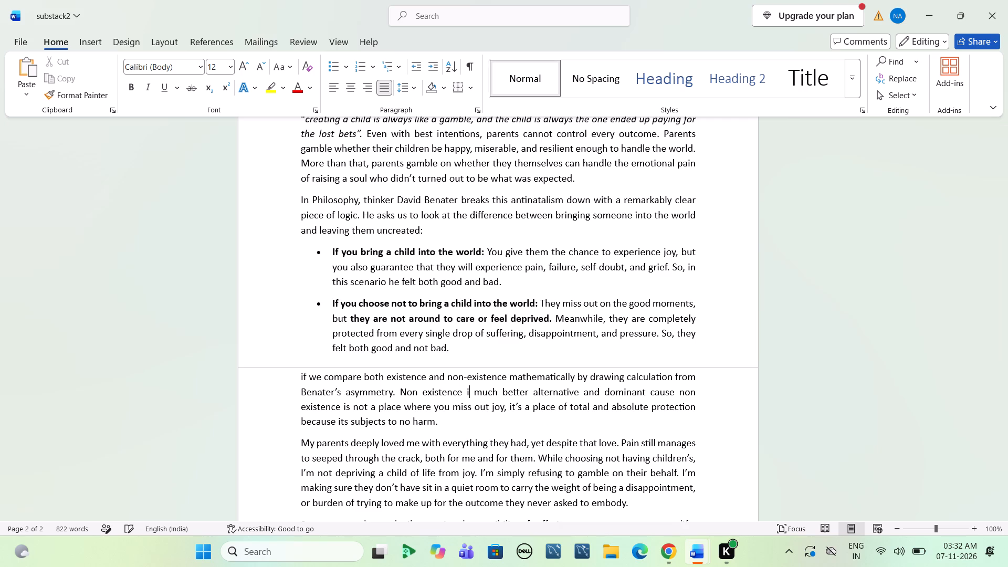
pyautogui.press('BackSpace')
pyautogui.write('emerges')
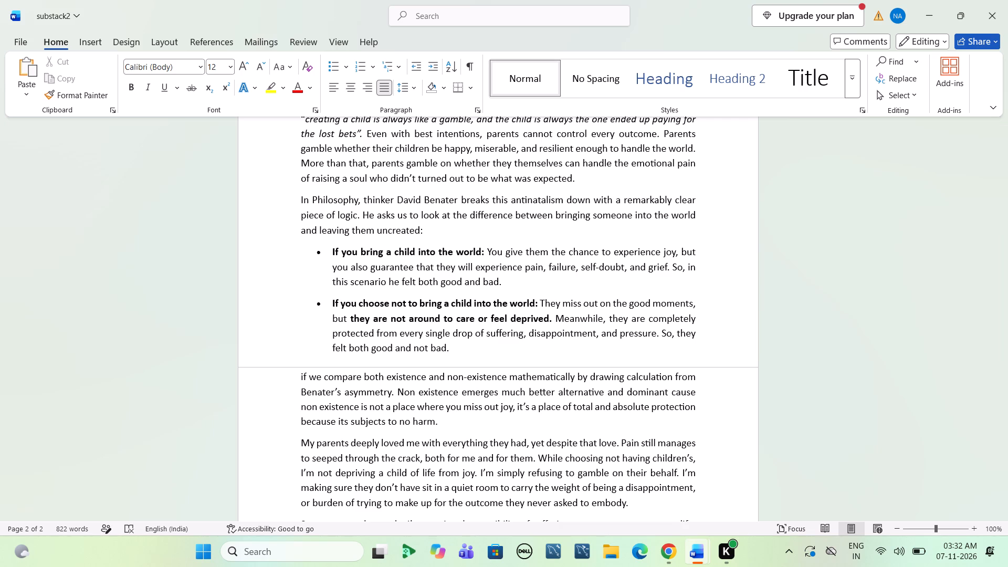
pyautogui.press('space')
pyautogui.write('as')
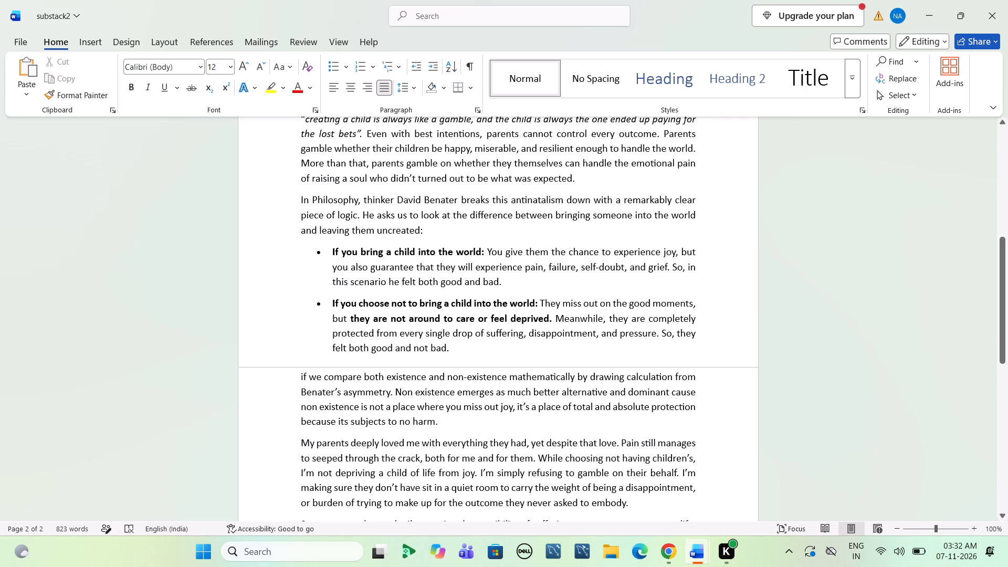
# Add "within the framework" after "because its subjects to no harm" at the end of the Benater's asymmetry paragraph.
pyautogui.click(435, 422)
pyautogui.press('space')
pyautogui.write('within the res')
pyautogui.write('pective')
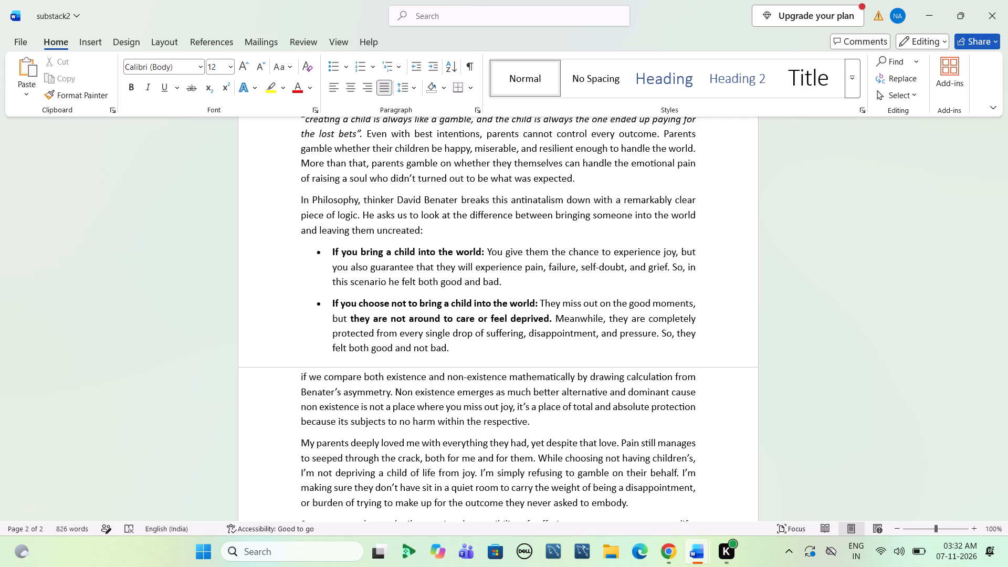
pyautogui.press('BackSpace')
pyautogui.press('BackSpace')
pyautogui.press('BackSpace')
pyautogui.press('BackSpace')
pyautogui.press('BackSpace')
pyautogui.press('BackSpace')
pyautogui.press('BackSpace')
pyautogui.press('BackSpace')
pyautogui.press('BackSpace')
pyautogui.press('BackSpace')
pyautogui.write('framework')
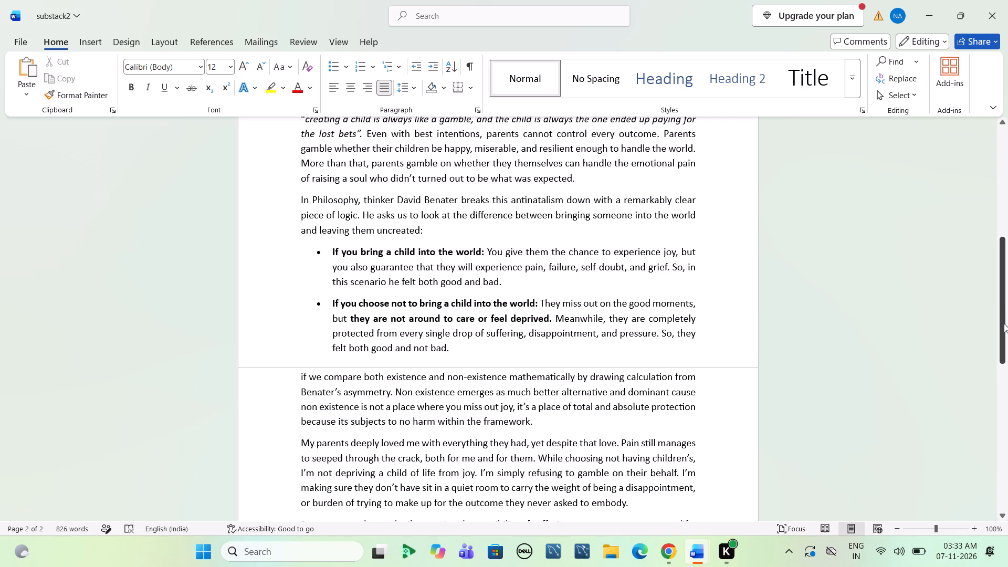
pyautogui.moveTo(1004, 323); pyautogui.dragTo(986, 168)
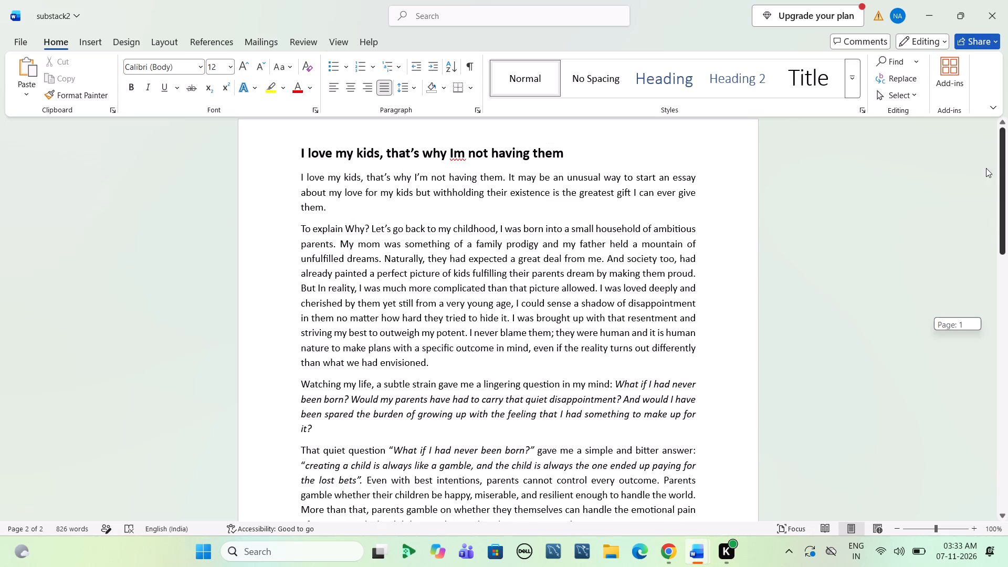
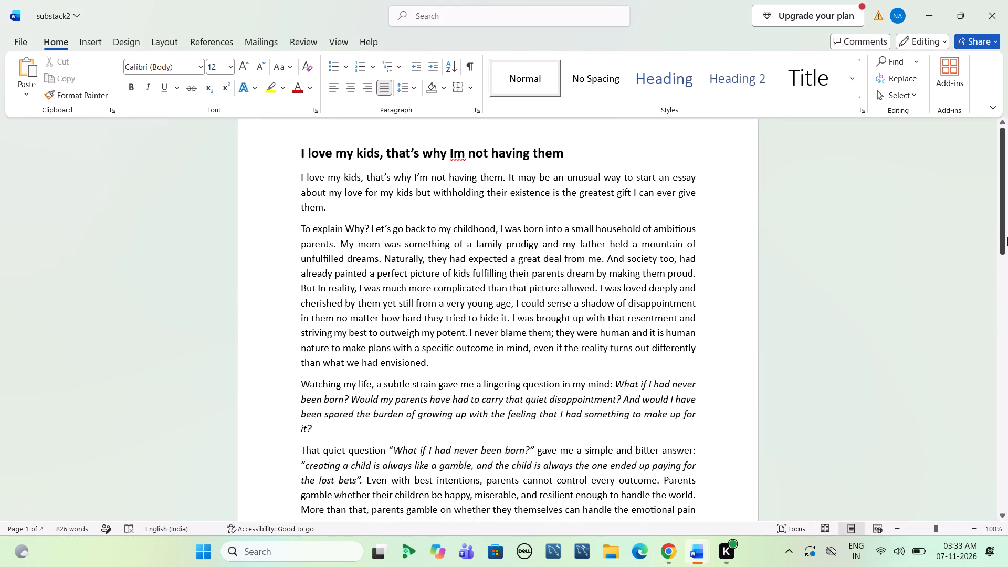
pyautogui.click(354, 229)
pyautogui.press('BackSpace')
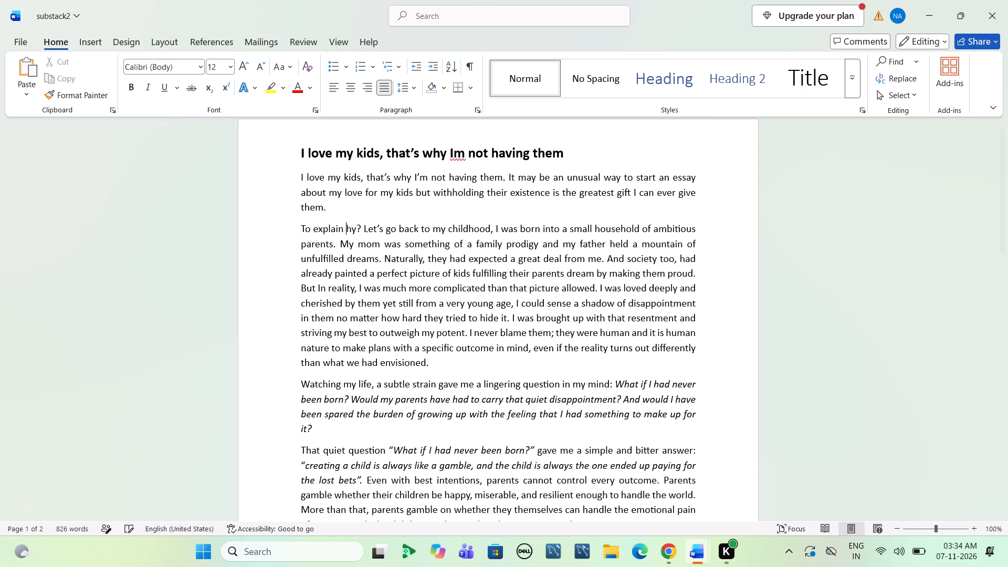
pyautogui.press('w')
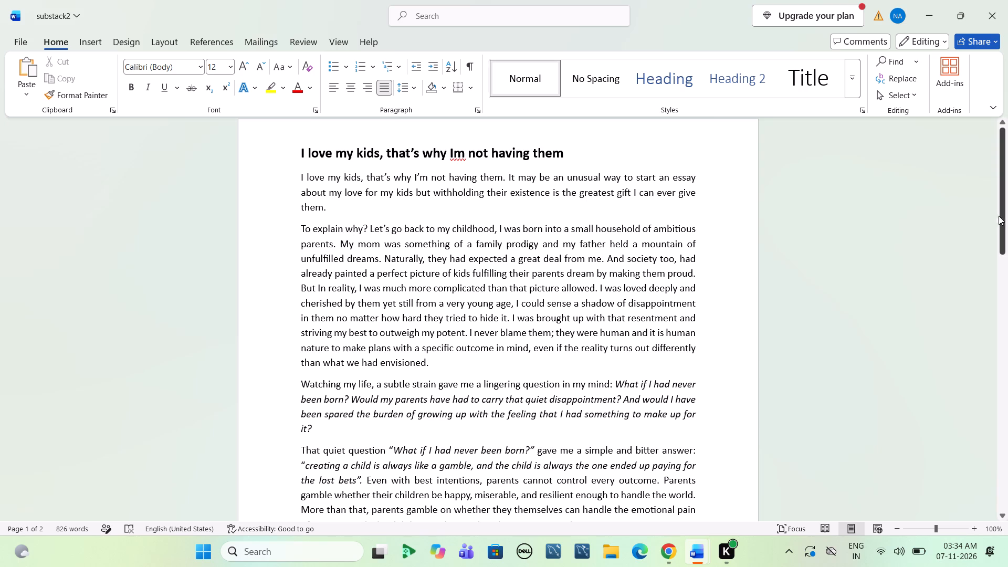
# Replace "ended" with "who ends" in the italic gamble quote, so it reads "the child is always the one who ends up paying".
pyautogui.moveTo(1003, 218); pyautogui.dragTo(1005, 222)
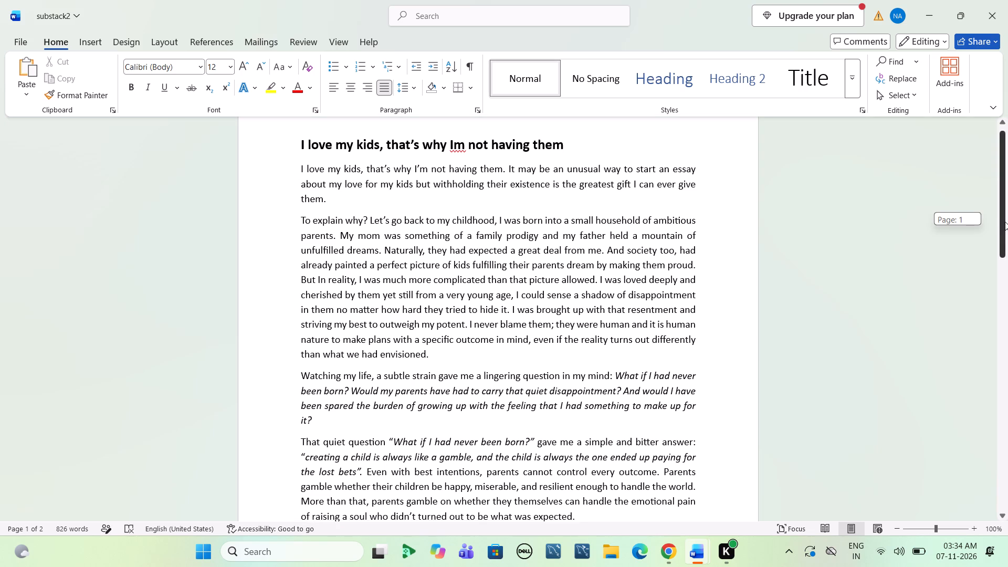
pyautogui.moveTo(1005, 222); pyautogui.dragTo(1005, 223)
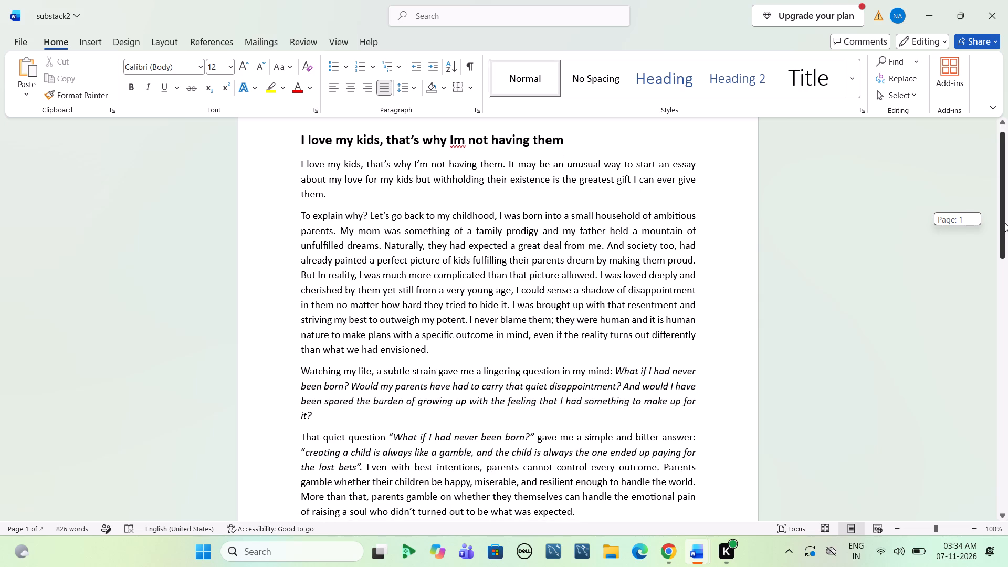
pyautogui.moveTo(1005, 223); pyautogui.dragTo(1006, 234)
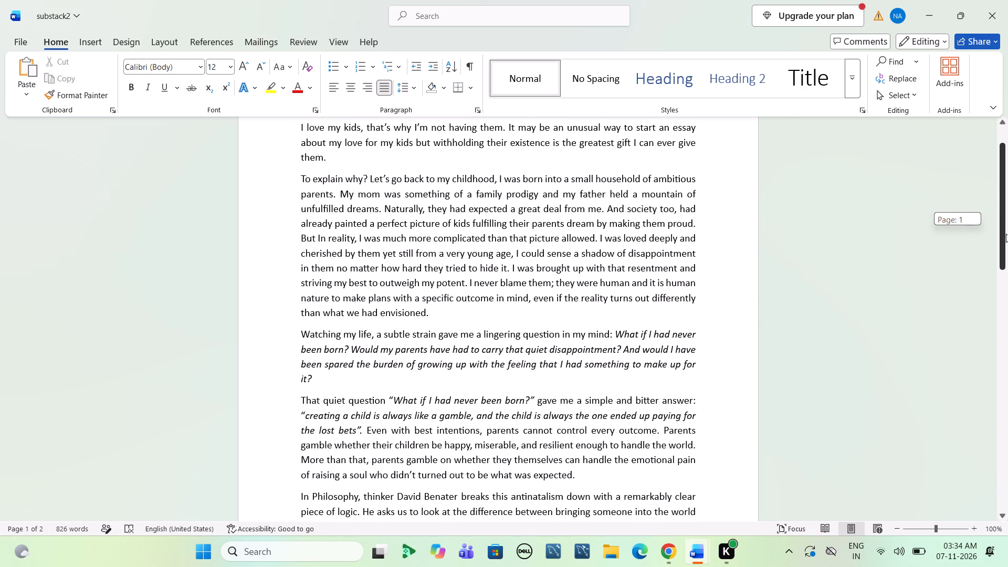
pyautogui.moveTo(1006, 234); pyautogui.dragTo(1007, 240)
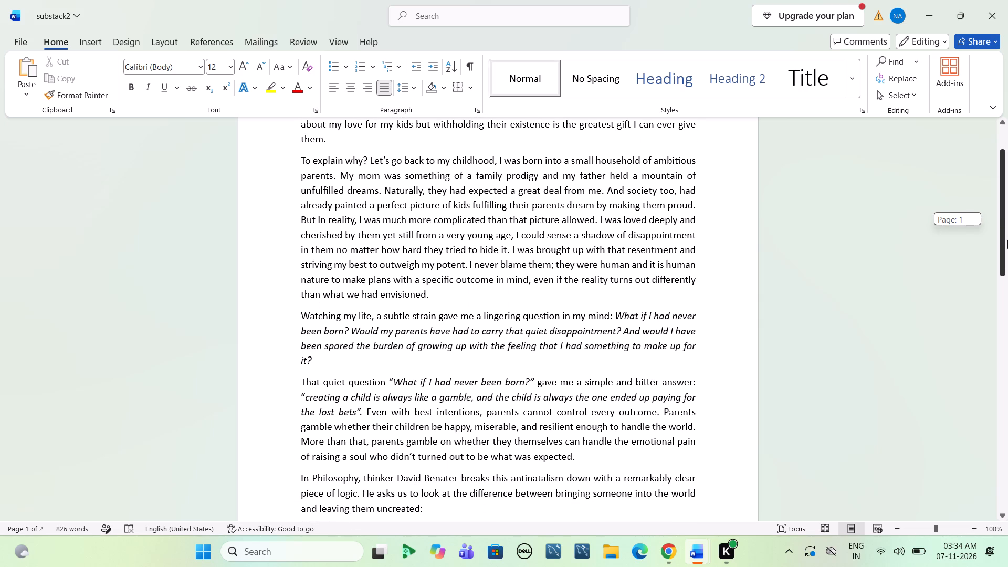
pyautogui.moveTo(1007, 240); pyautogui.dragTo(1006, 242)
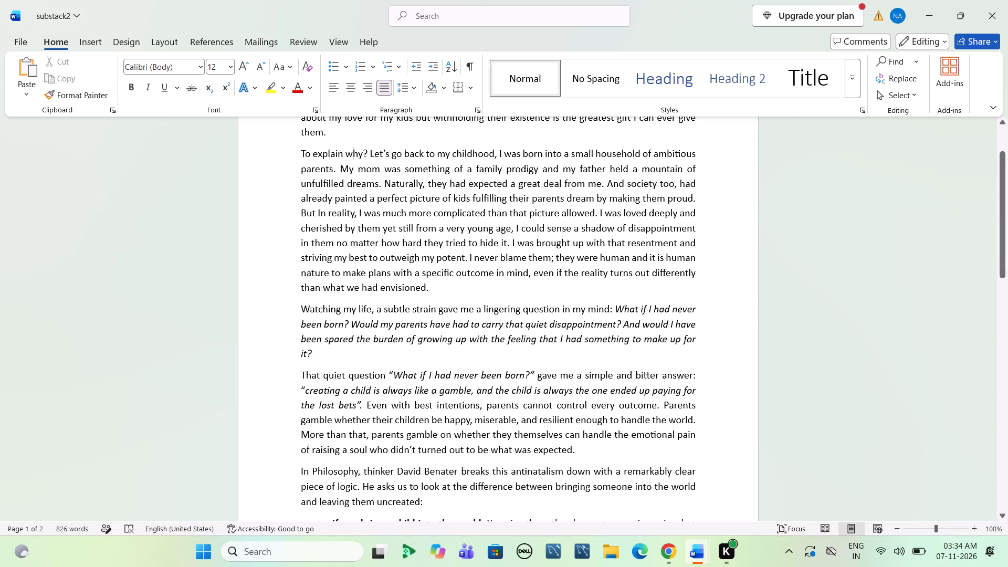
pyautogui.click(636, 392)
pyautogui.press('BackSpace')
pyautogui.press('BackSpace')
pyautogui.press('BackSpace')
pyautogui.press('BackSpace')
pyautogui.press('BackSpace')
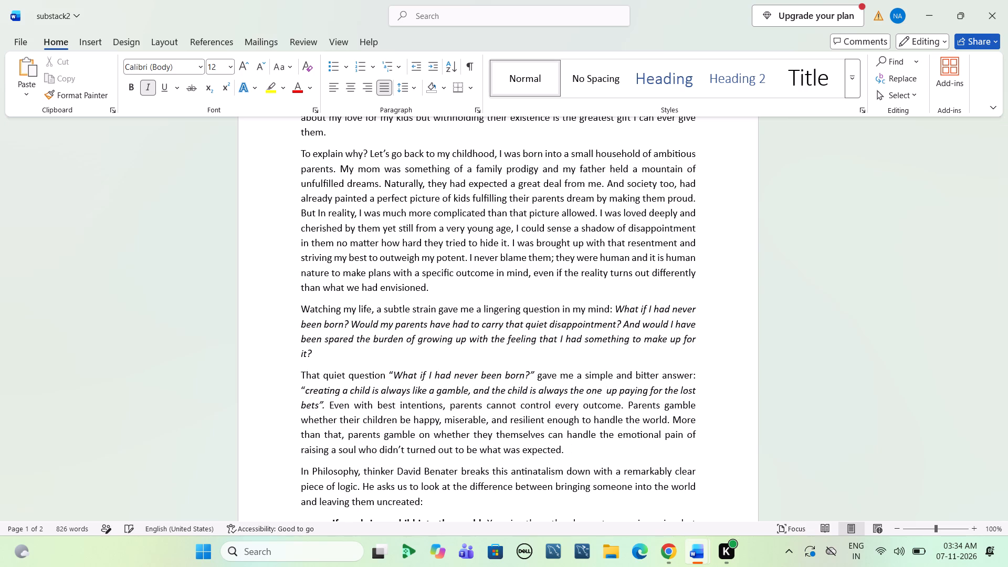
pyautogui.write('who ends')
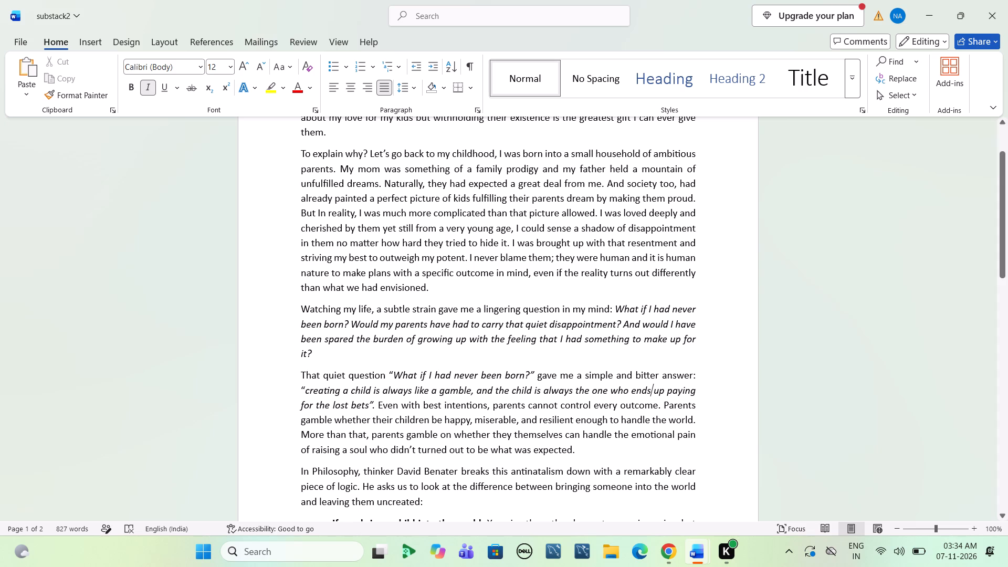
# Correct "didn't turned out" to "didn't turn out" in the last sentence of the "That quiet question" paragraph.
pyautogui.click(1004, 259)
pyautogui.click(446, 453)
pyautogui.press('BackSpace')
pyautogui.press('BackSpace')
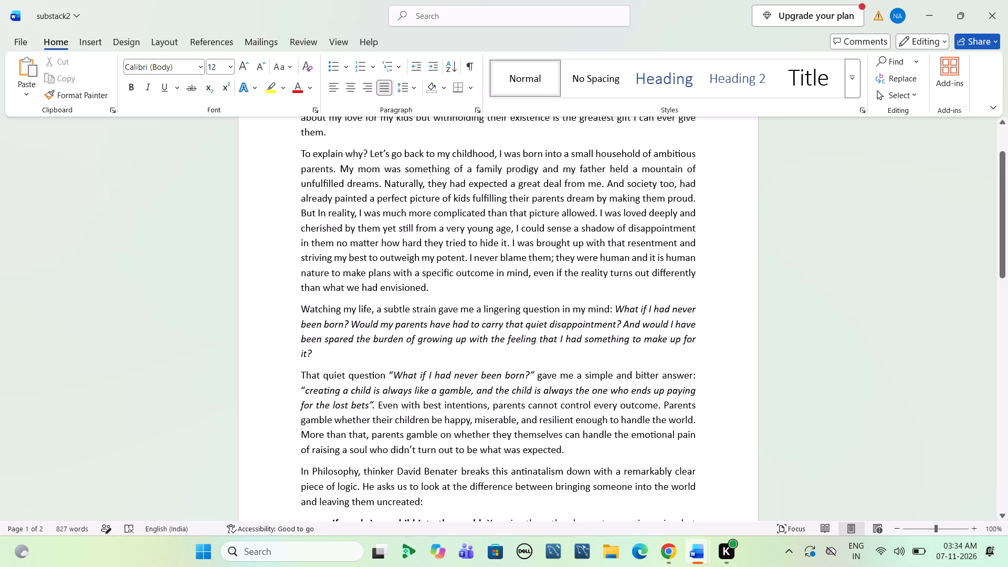
# Lowercase "Philosophy" in the opening of the David Benater paragraph, so it begins "In philosophy".
pyautogui.click(445, 492)
pyautogui.click(315, 470)
pyautogui.press('BackSpace')
pyautogui.press('p')
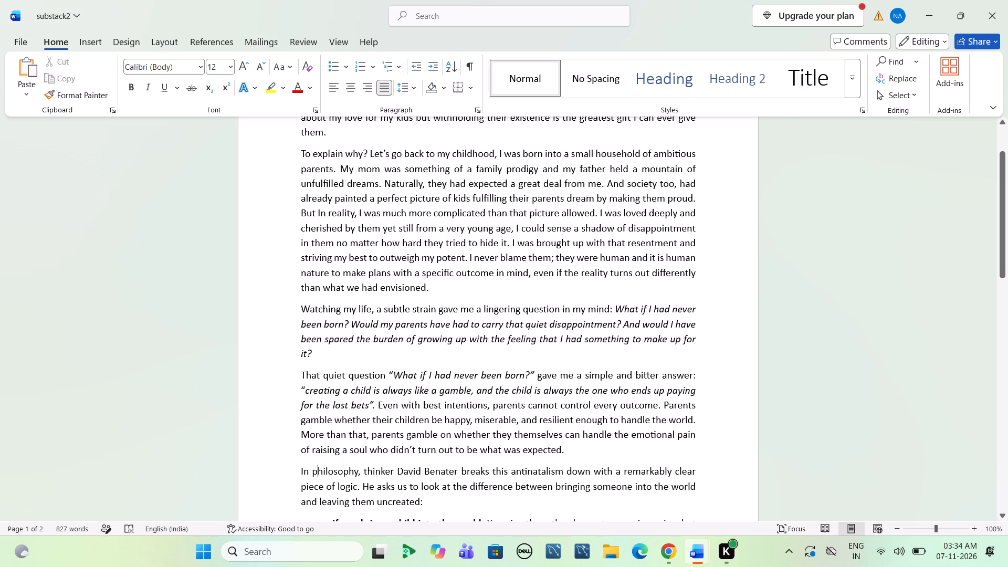
# Delete the word "thinker" before "David Benater" in the paragraph beginning "In philosophy".
pyautogui.click(399, 470)
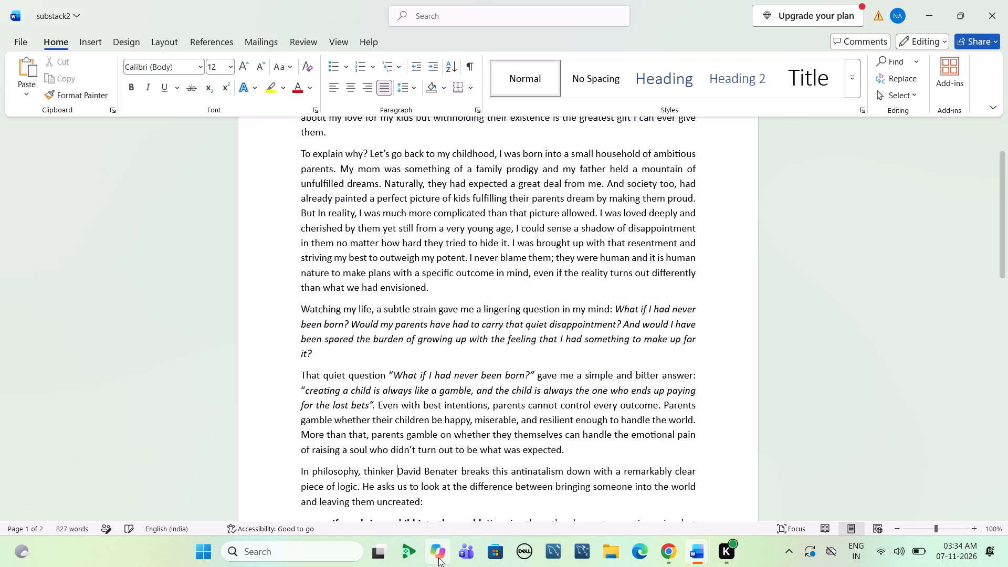
pyautogui.press('BackSpace')
pyautogui.press('BackSpace')
pyautogui.press('BackSpace')
pyautogui.press('BackSpace')
pyautogui.press('BackSpace')
pyautogui.press('BackSpace')
pyautogui.press('BackSpace')
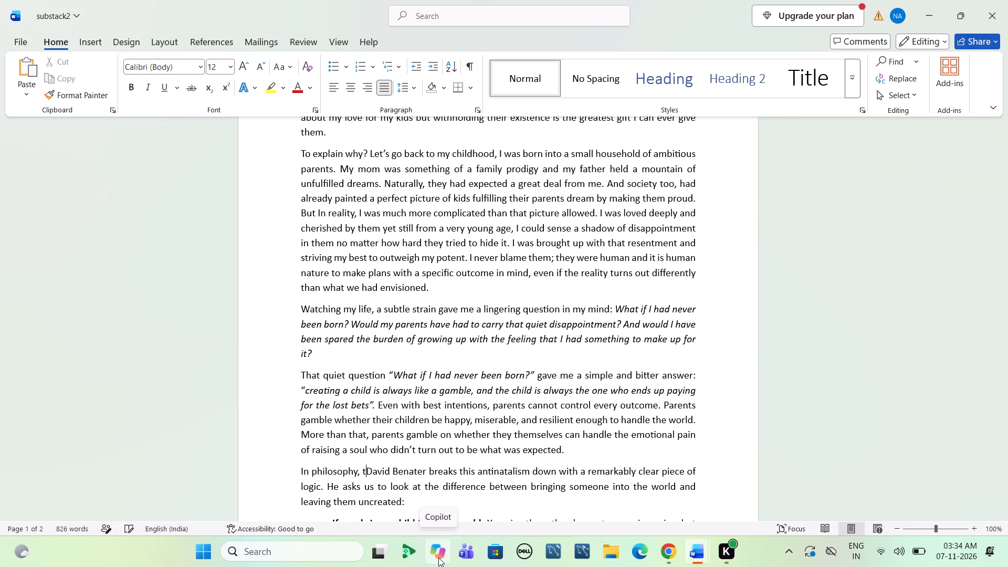
pyautogui.press('BackSpace')
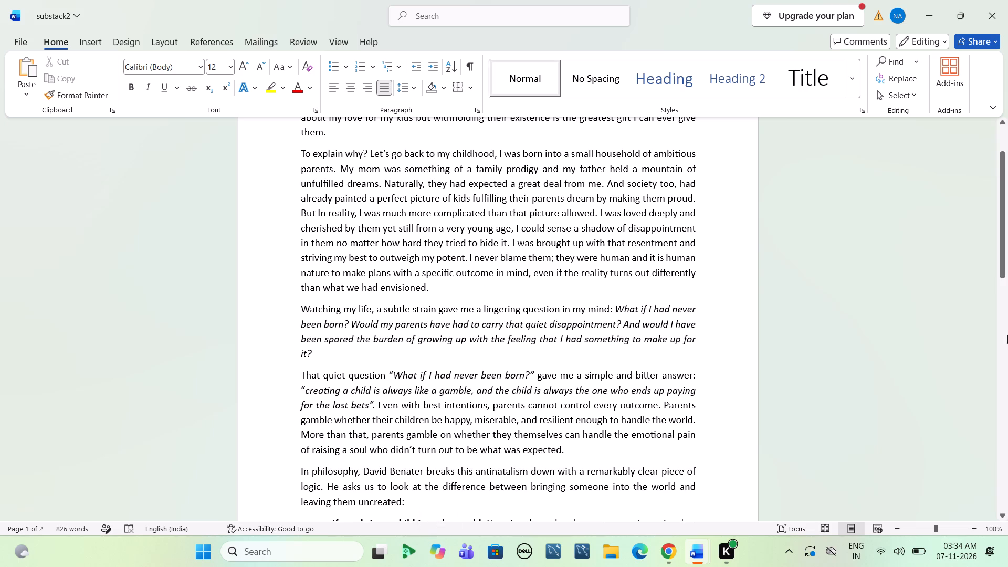
# Scan the draft from the David Benater paragraph down to "My parents deeply loved me" for remaining corrections from the ChatGPT table.
pyautogui.moveTo(1001, 226); pyautogui.dragTo(1002, 232)
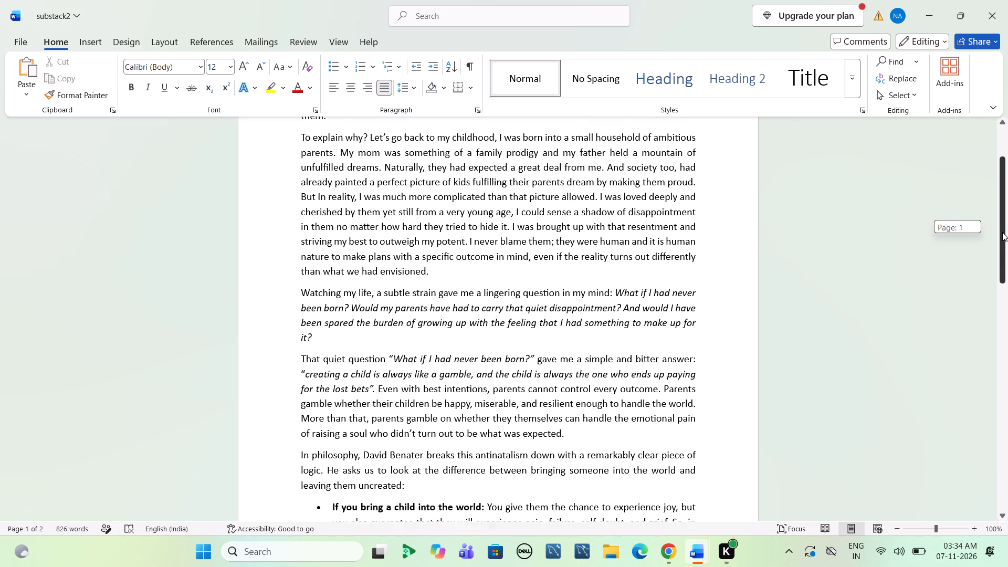
pyautogui.moveTo(1002, 232); pyautogui.dragTo(1007, 260)
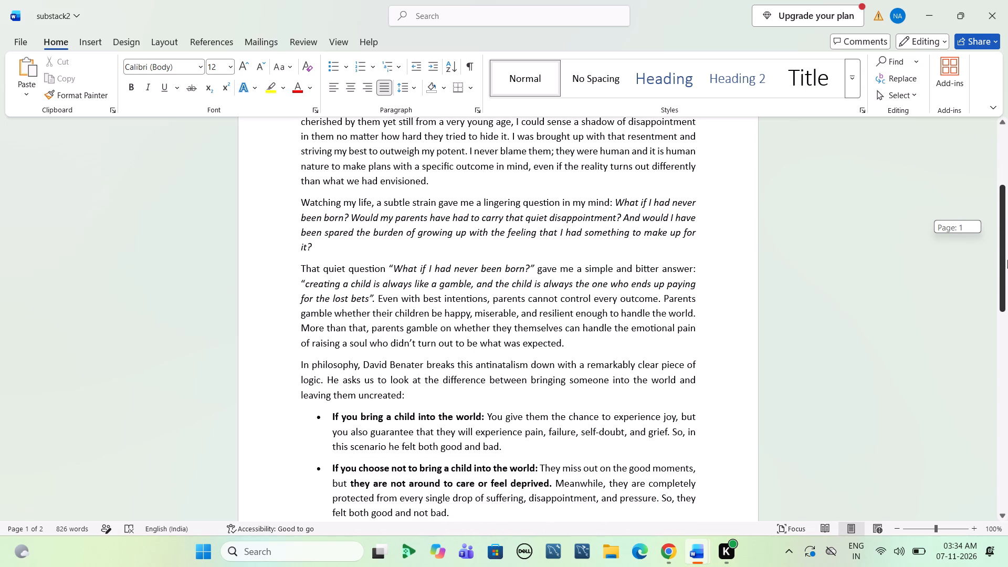
pyautogui.moveTo(1007, 260); pyautogui.dragTo(1007, 271)
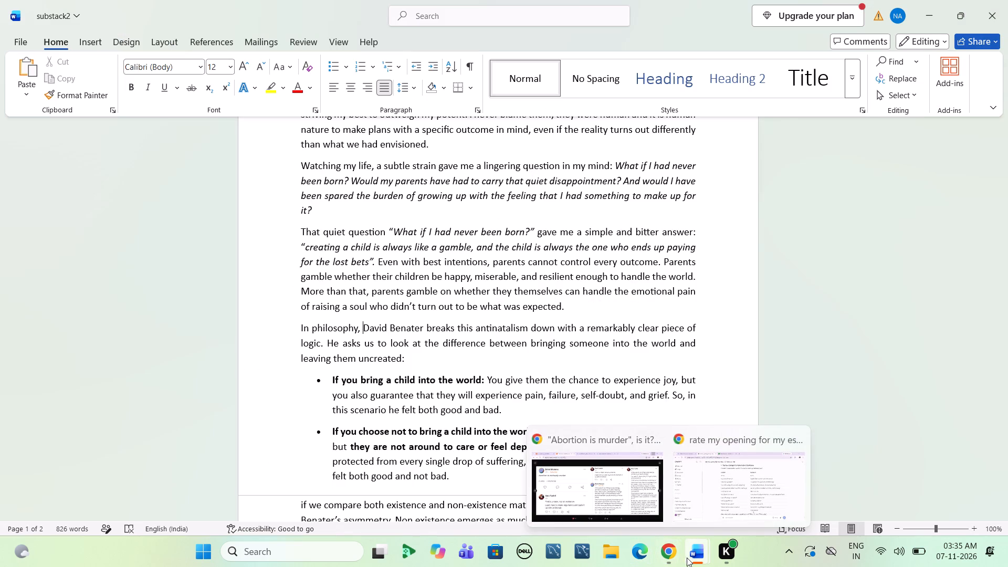
pyautogui.click(755, 496)
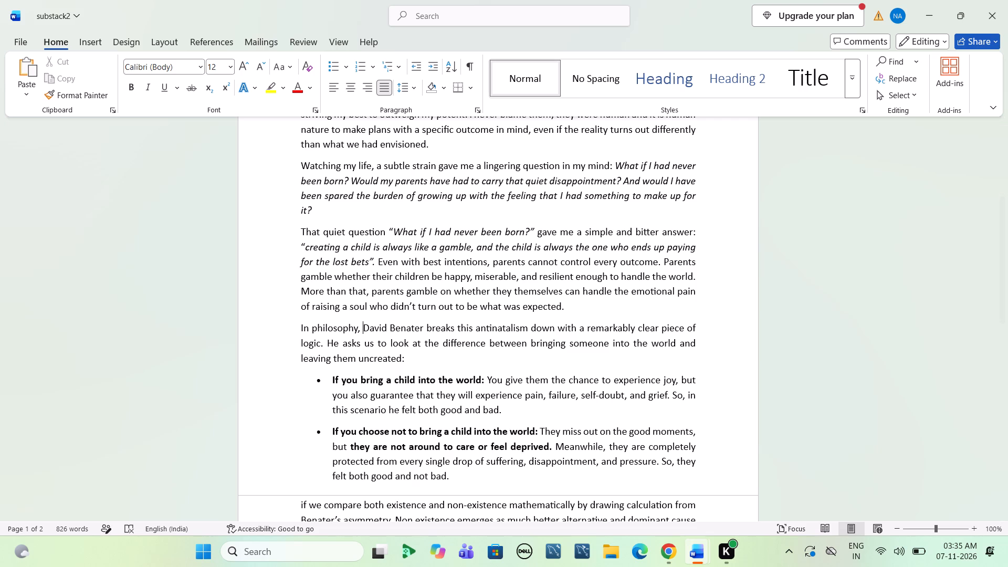
pyautogui.press('Down')
pyautogui.press('Down')
pyautogui.press('Down')
pyautogui.press('Down')
pyautogui.press('Down')
pyautogui.press('Down')
pyautogui.press('Down')
pyautogui.press('Down')
pyautogui.press('Down')
pyautogui.press('Down')
pyautogui.press('Down')
pyautogui.press('Down')
pyautogui.press('Down')
pyautogui.press('Down')
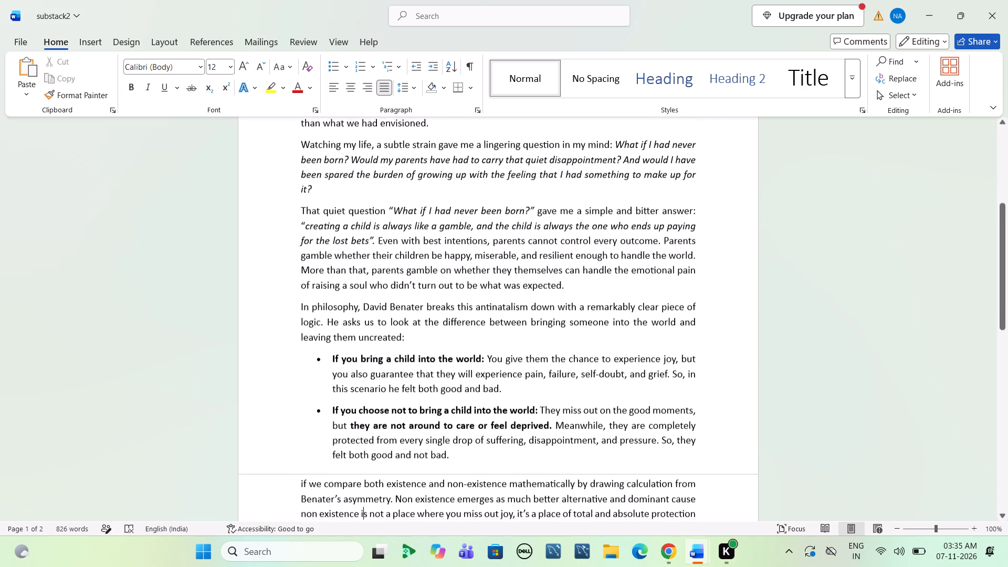
pyautogui.press('Down')
pyautogui.press('Down')
pyautogui.press('Down')
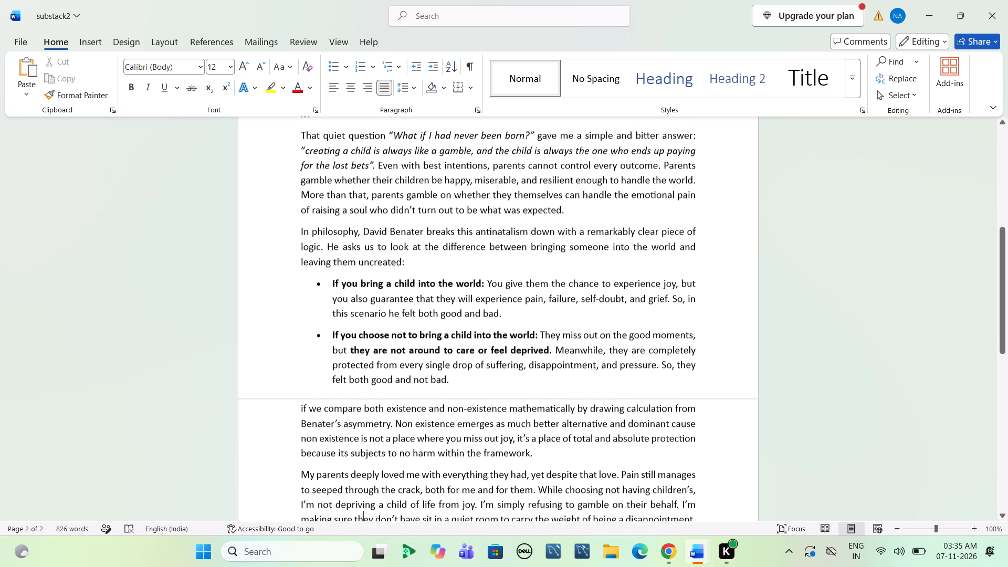
pyautogui.press('Down')
# Insert "will" in the gamble sentence of the "That quiet question" paragraph, so it reads "whether their children will be happy".
pyautogui.press('Up')
pyautogui.press('Up')
pyautogui.press('Up')
pyautogui.press('Up')
pyautogui.press('Up')
pyautogui.press('Up')
pyautogui.press('Up')
pyautogui.press('Up')
pyautogui.press('Up')
pyautogui.press('Up')
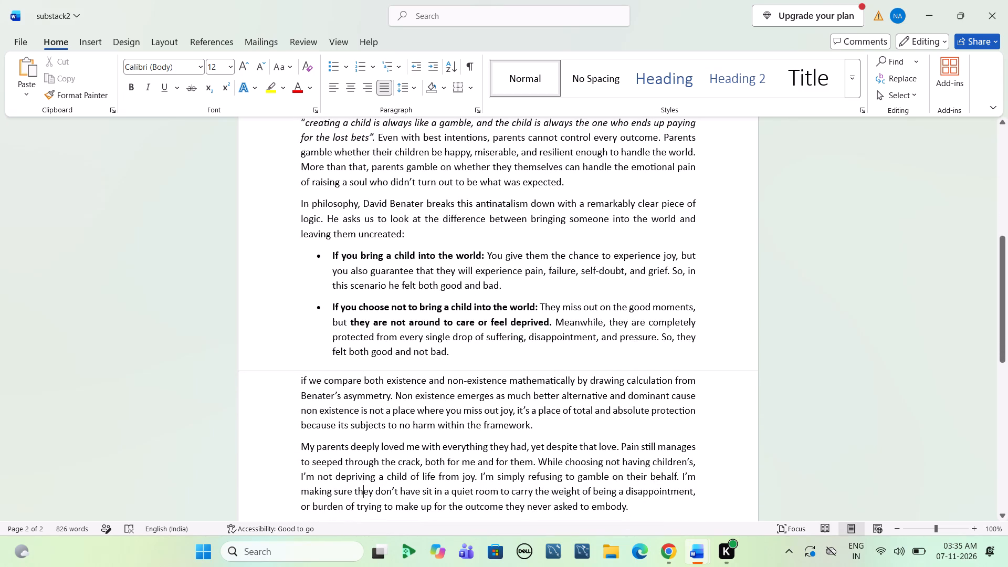
pyautogui.press('Up')
pyautogui.press('Up')
pyautogui.press('Up')
pyautogui.press('Up')
pyautogui.press('Up')
pyautogui.press('Up')
pyautogui.press('Up')
pyautogui.press('Up')
pyautogui.press('Up')
pyautogui.press('Up')
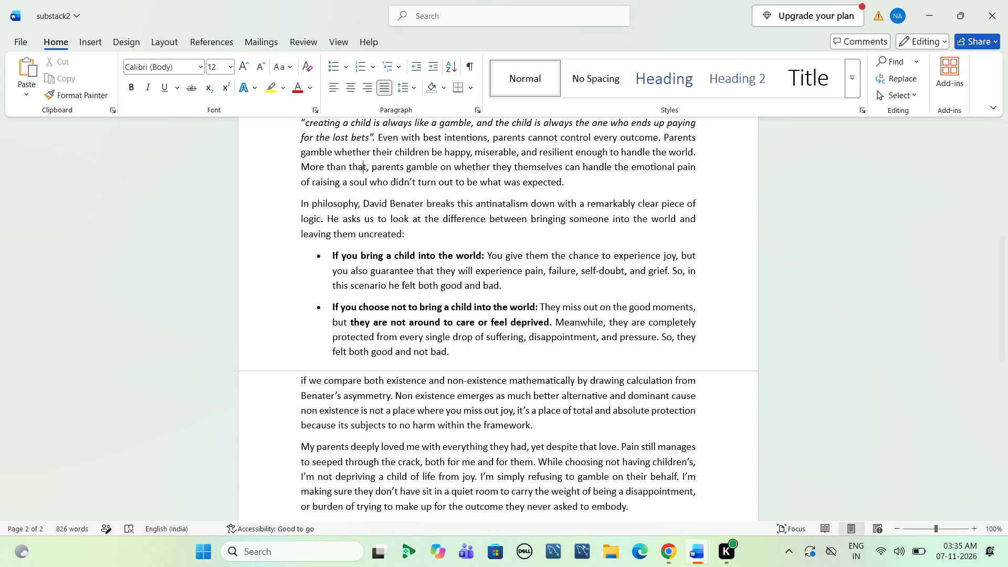
pyautogui.press('Up')
pyautogui.press('Up')
pyautogui.press('Up')
pyautogui.press('Up')
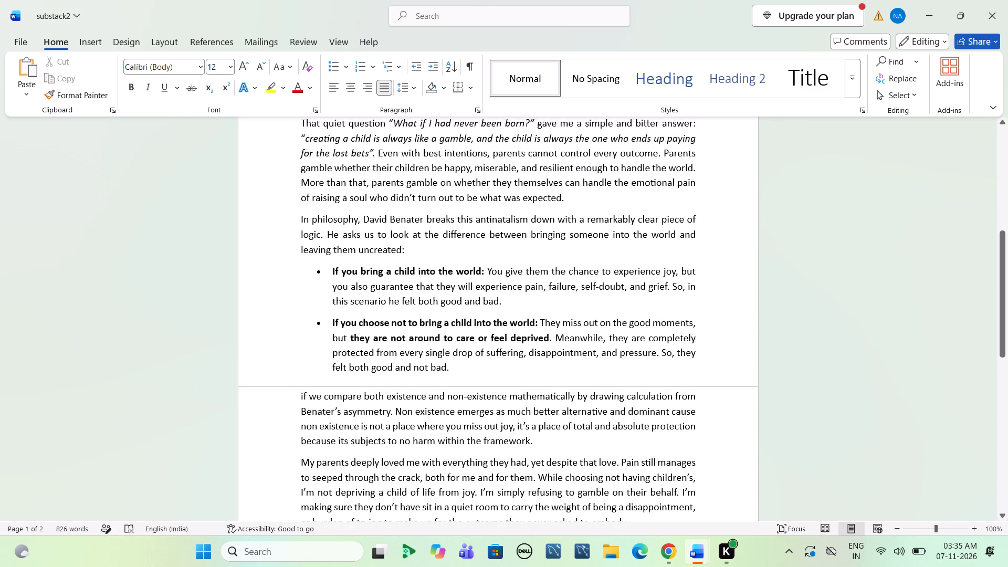
pyautogui.click(428, 170)
pyautogui.press('space')
pyautogui.write('will')
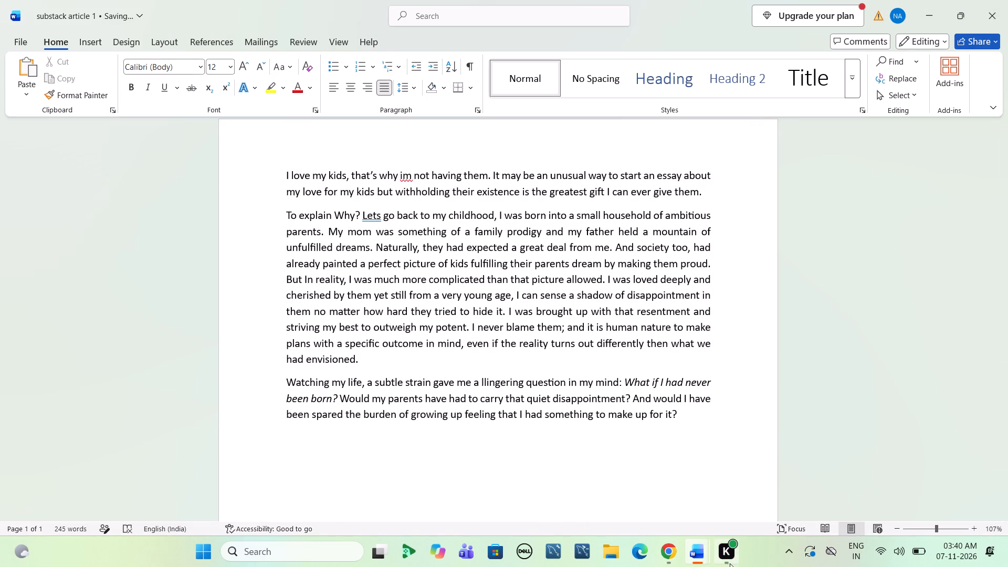
pyautogui.click(769, 490)
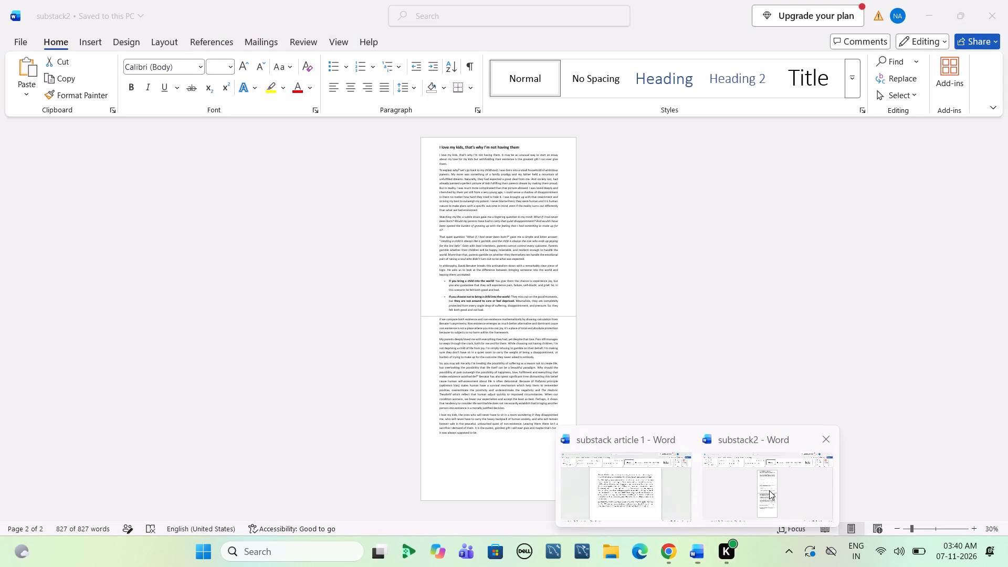
pyautogui.keyDown('ctrl'); pyautogui.scroll(5, 769, 490); pyautogui.keyUp('ctrl')
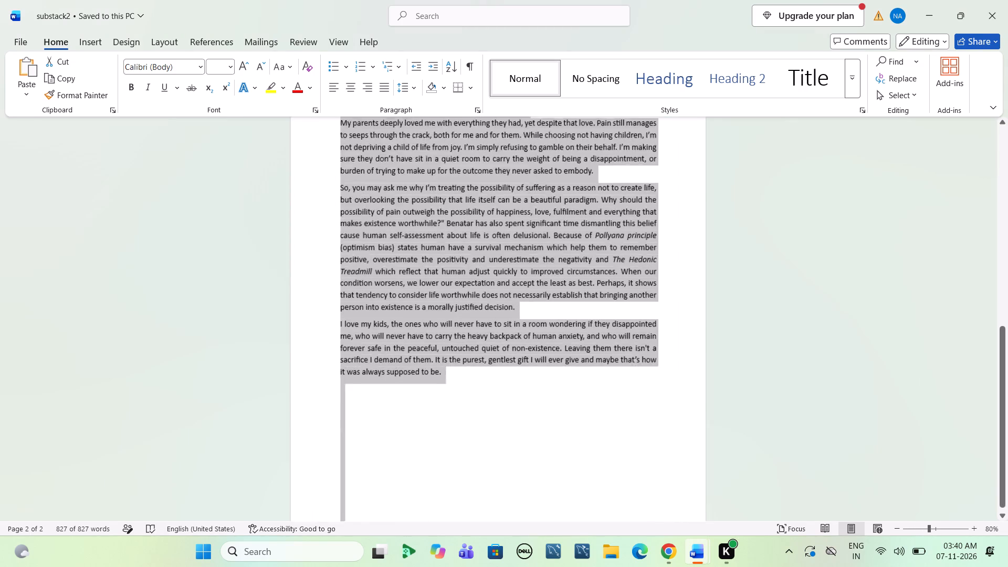
pyautogui.keyDown('ctrl'); pyautogui.scroll(2, 769, 490); pyautogui.keyUp('ctrl')
pyautogui.click(654, 458)
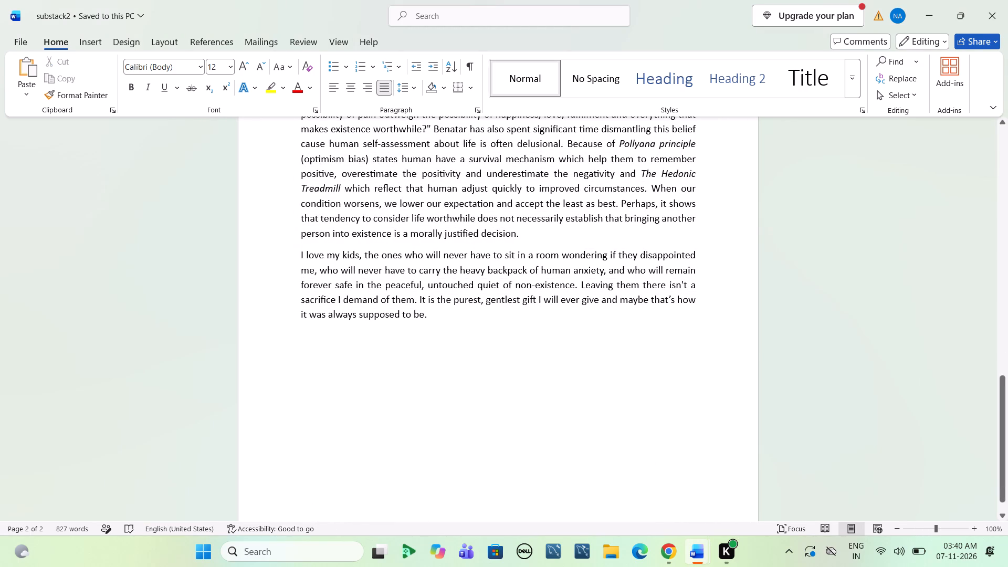
pyautogui.moveTo(1002, 479); pyautogui.dragTo(993, 308)
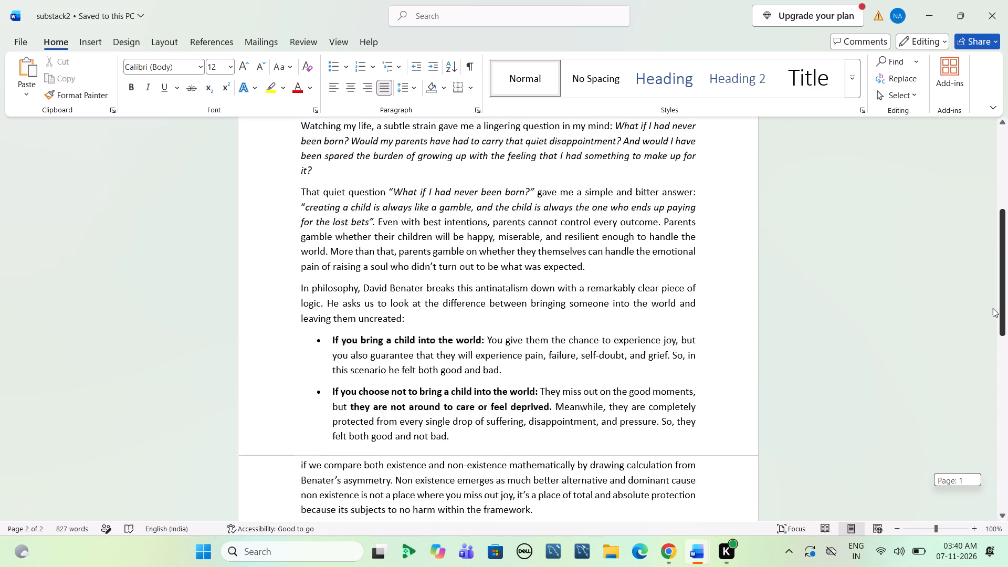
pyautogui.moveTo(993, 308); pyautogui.dragTo(992, 278)
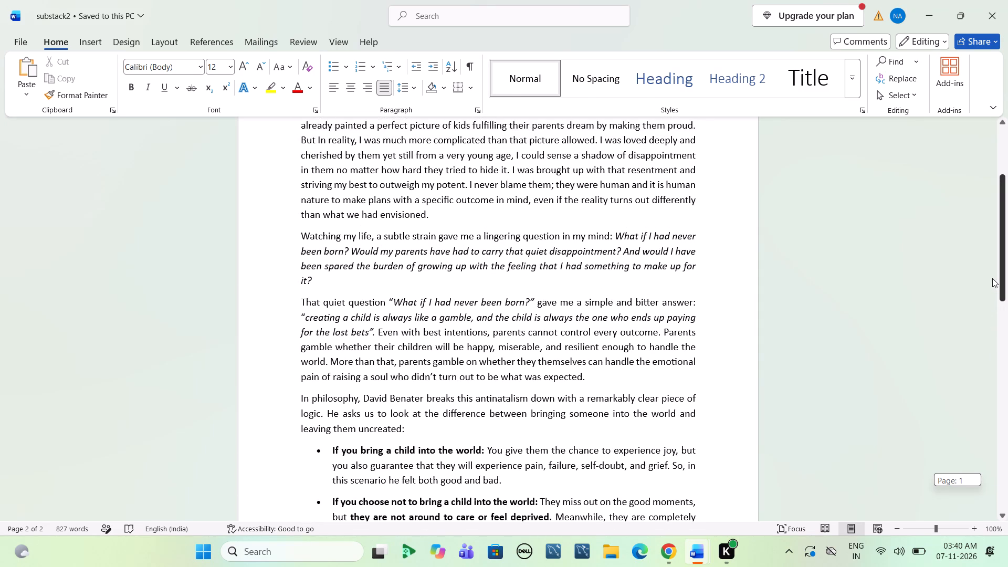
pyautogui.moveTo(992, 278); pyautogui.dragTo(990, 274)
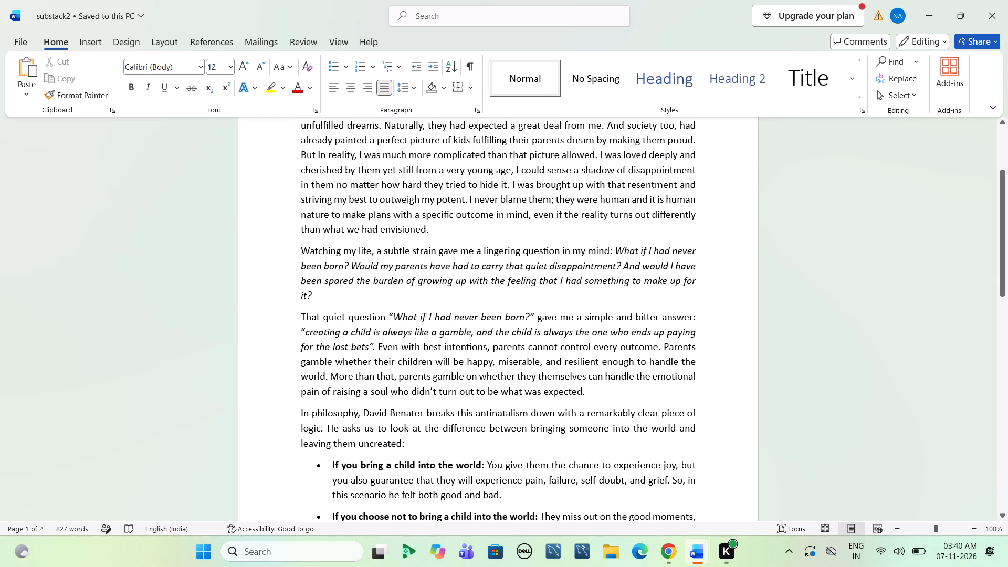
pyautogui.click(418, 414)
pyautogui.press('BackSpace')
pyautogui.press('a')
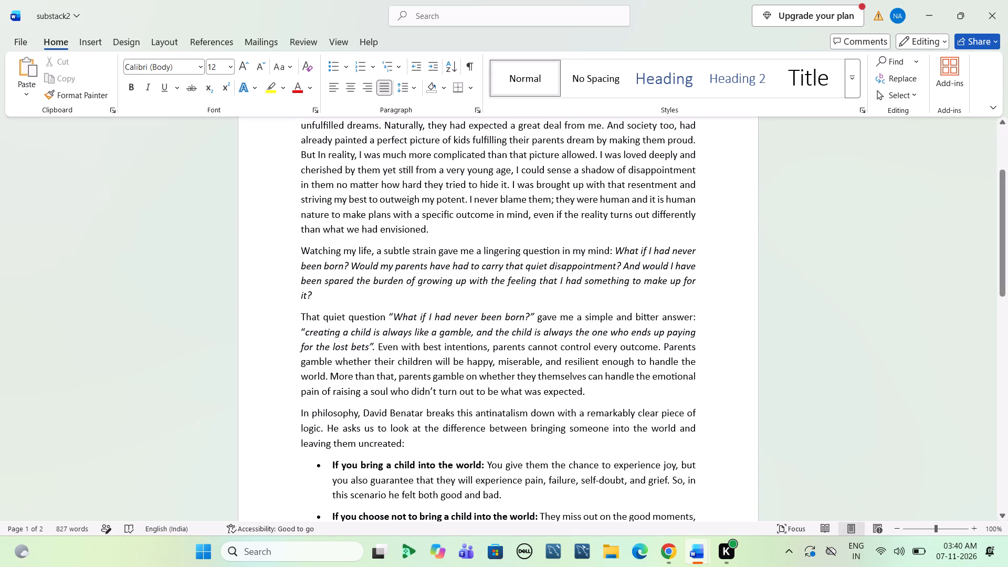
# Correct "Benater's asymmetry" to "Benatar's asymmetry" in the paragraph comparing existence and non-existence.
pyautogui.click(439, 462)
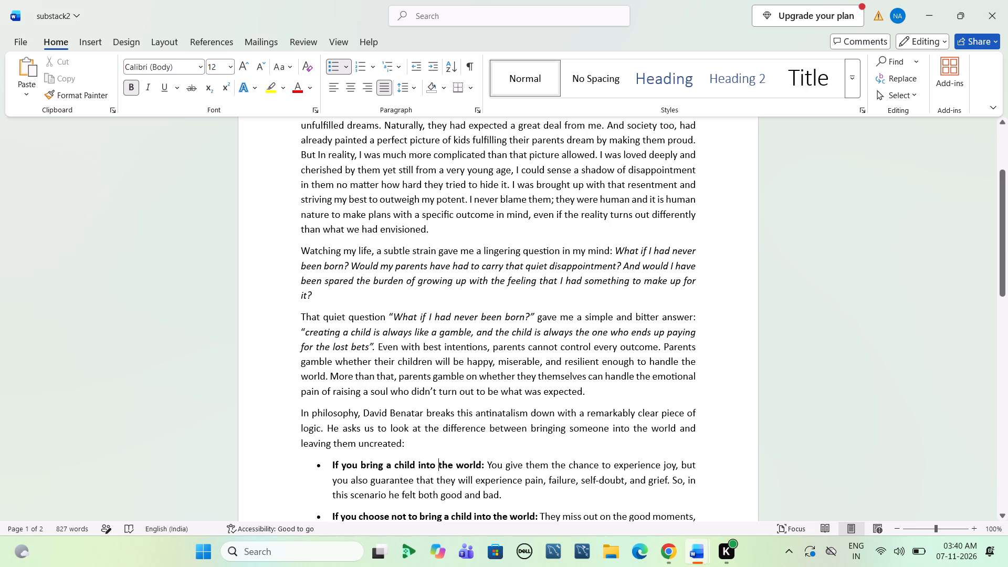
pyautogui.moveTo(1006, 280); pyautogui.dragTo(1007, 346)
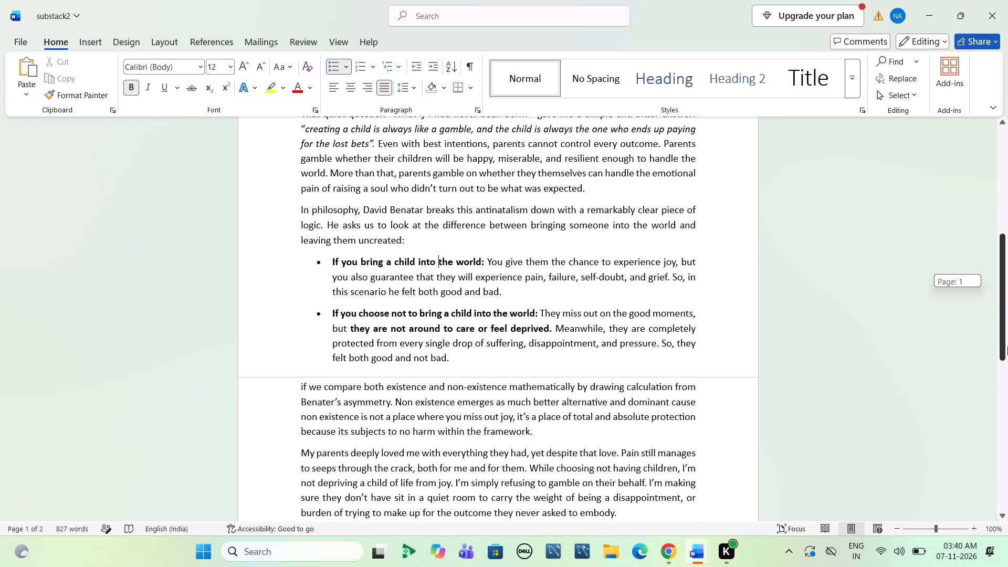
pyautogui.moveTo(1007, 346); pyautogui.dragTo(1007, 350)
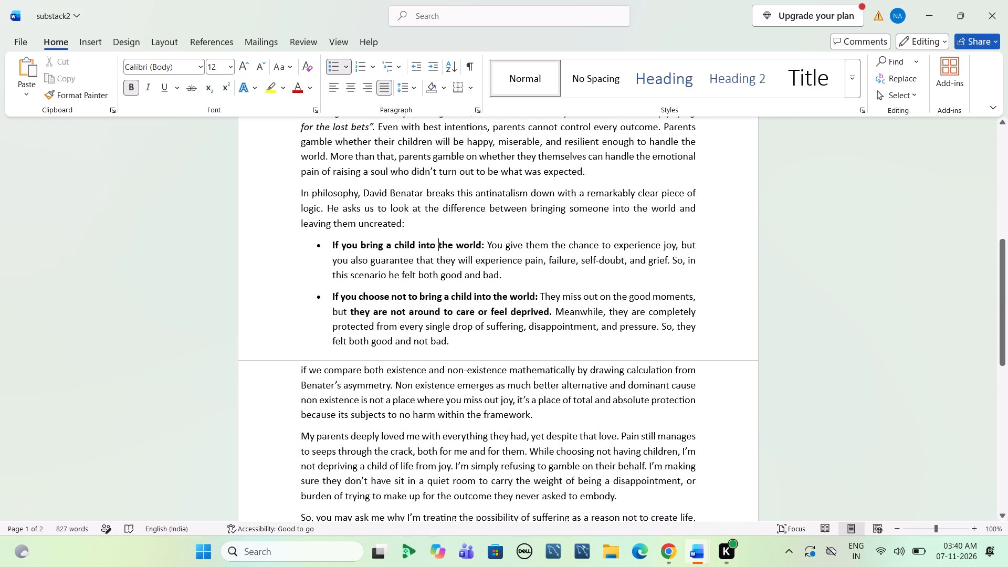
pyautogui.click(330, 384)
pyautogui.press('BackSpace')
pyautogui.press('a')
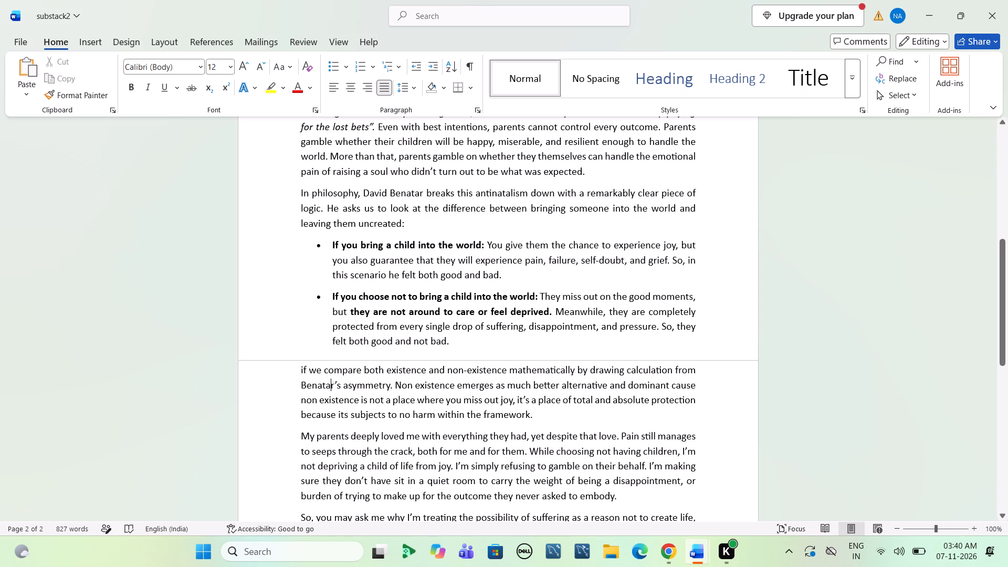
# Insert "on" after "gamble" so the sentence reads "Parents gamble on whether their children will be happy".
pyautogui.moveTo(1003, 329); pyautogui.dragTo(1001, 311)
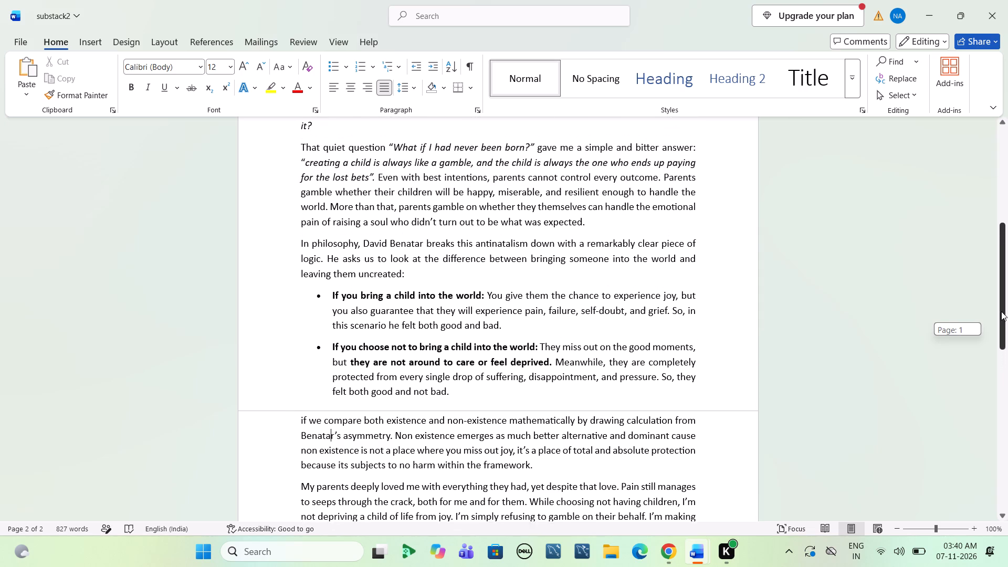
pyautogui.moveTo(1001, 311); pyautogui.dragTo(999, 297)
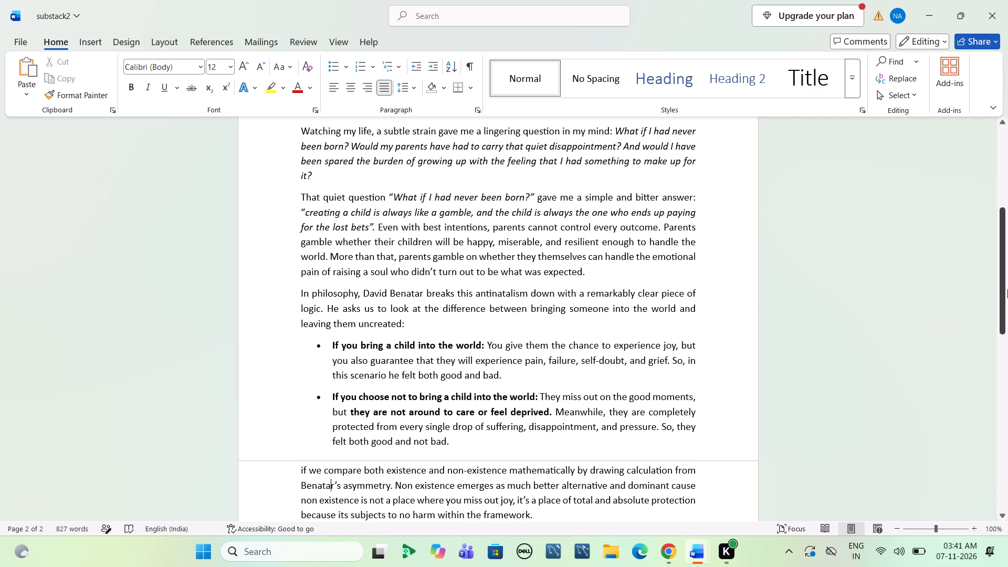
pyautogui.moveTo(1002, 294); pyautogui.dragTo(1002, 291)
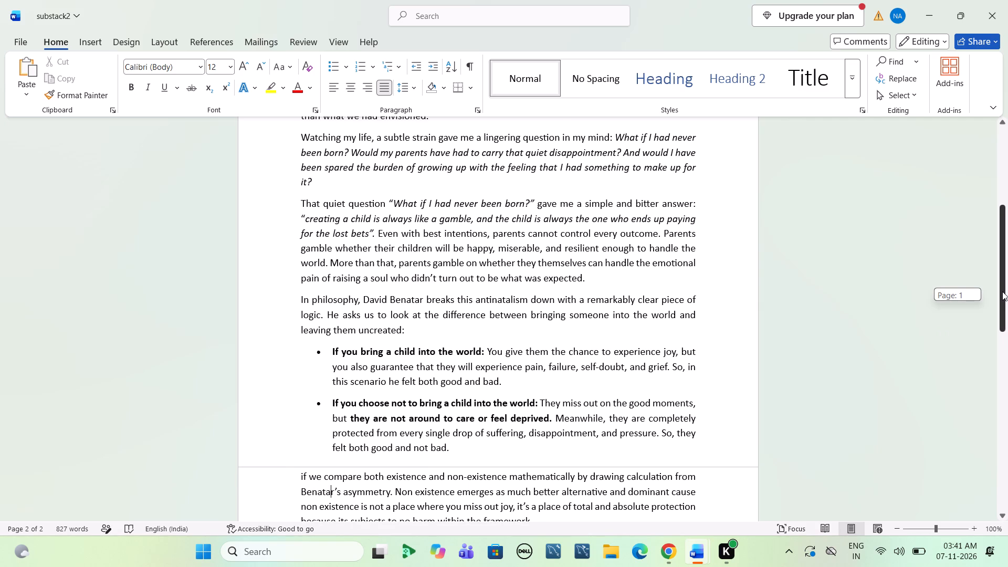
pyautogui.moveTo(1002, 291); pyautogui.dragTo(1001, 288)
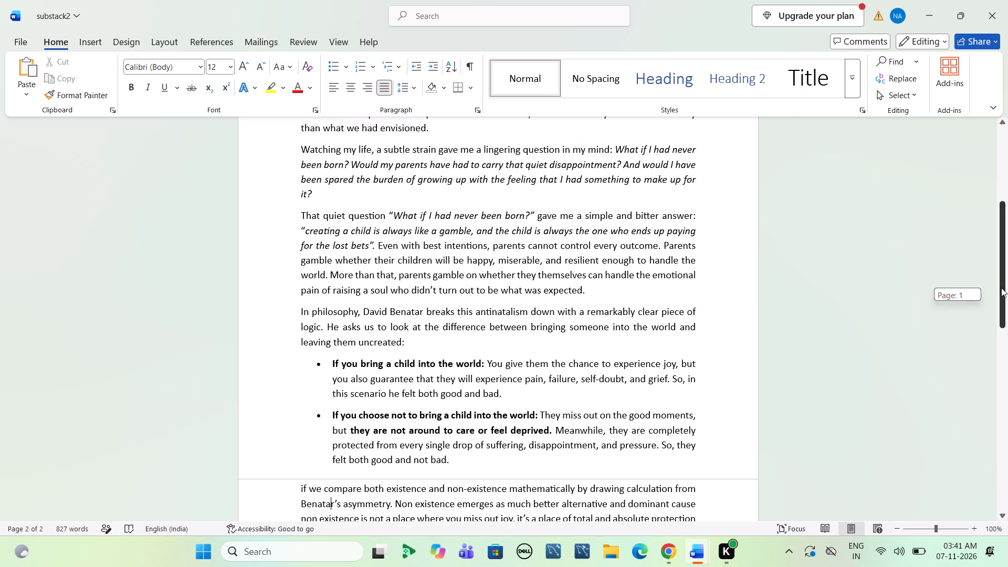
pyautogui.moveTo(1001, 288); pyautogui.dragTo(1000, 287)
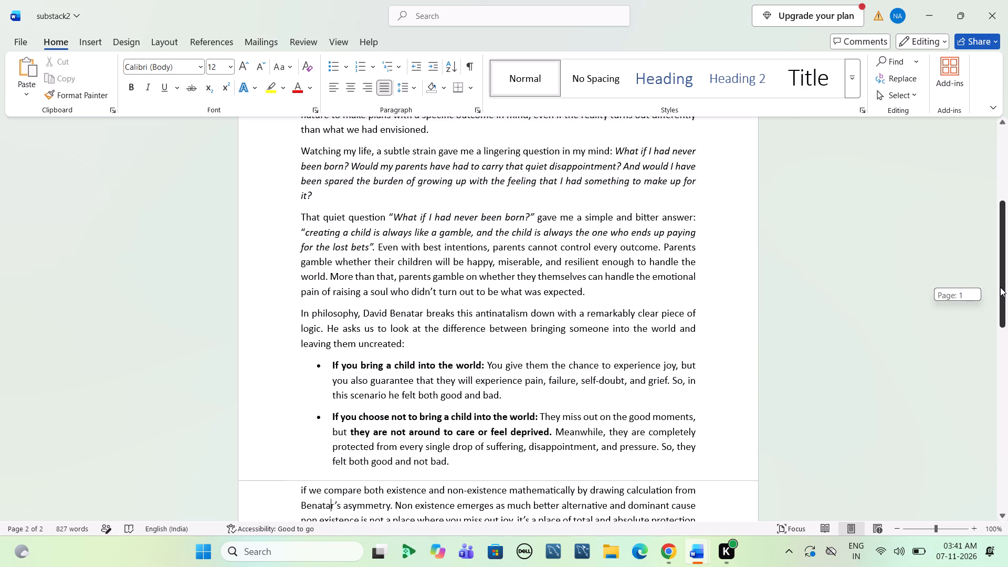
pyautogui.moveTo(1000, 287); pyautogui.dragTo(1001, 288)
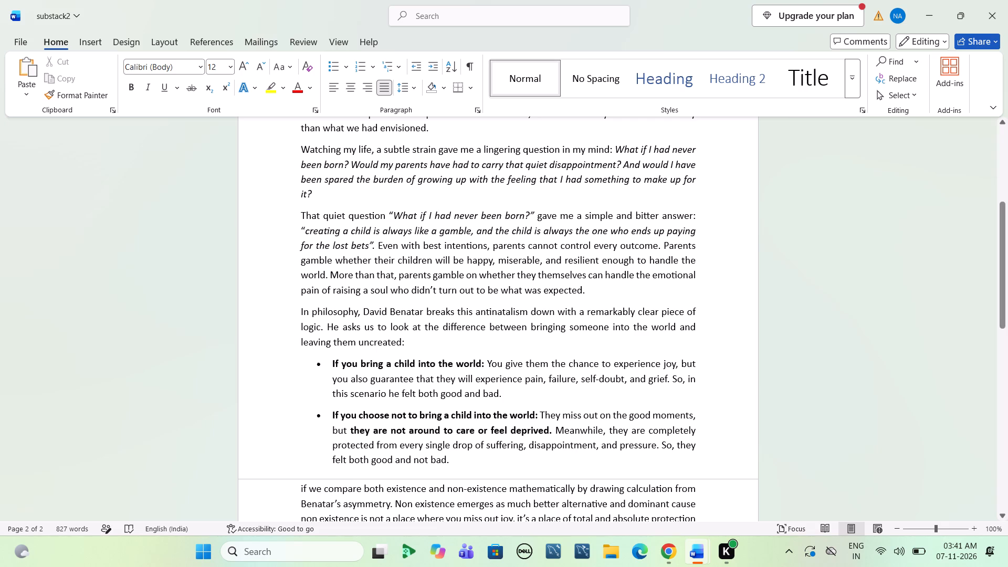
pyautogui.click(335, 260)
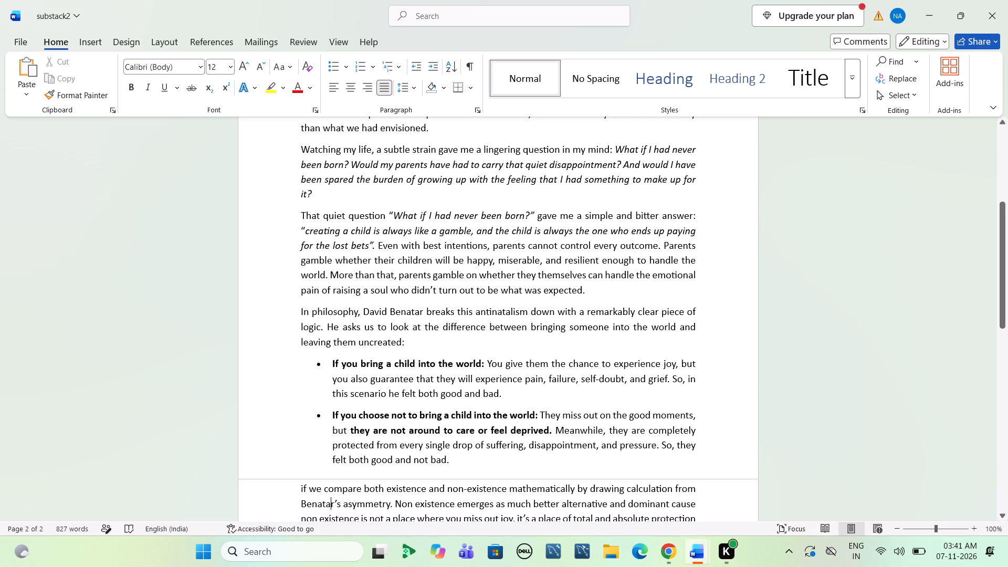
pyautogui.write('on')
pyautogui.press('space')
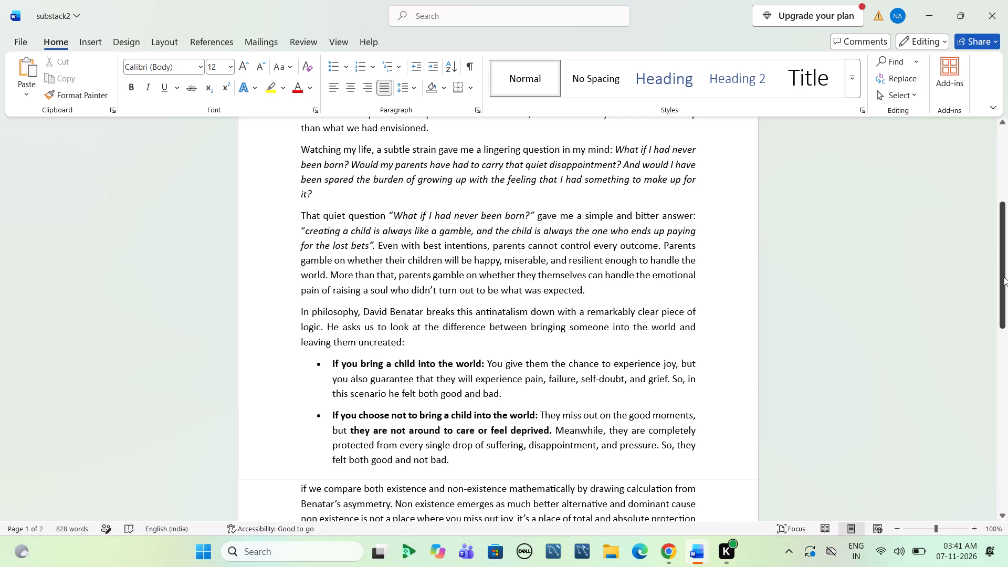
# Correct "seeps" to "seep" in the paragraph starting "My parents deeply loved me".
pyautogui.moveTo(1001, 277); pyautogui.dragTo(1007, 327)
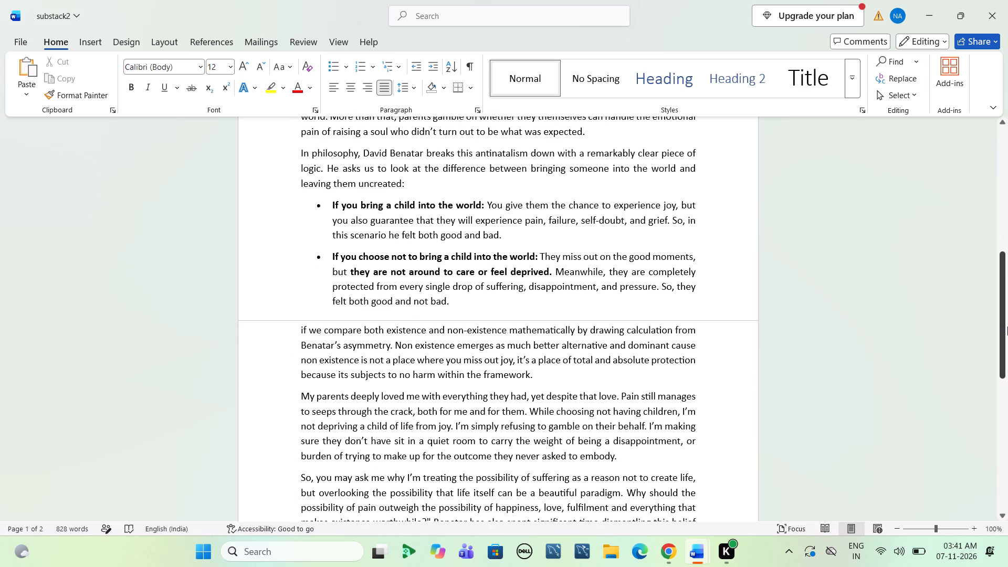
pyautogui.click(335, 409)
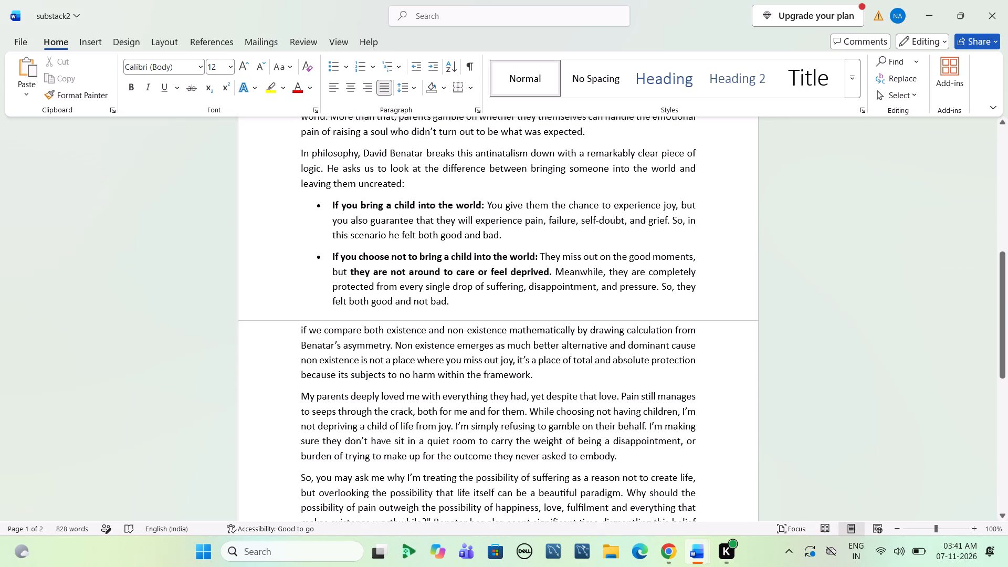
pyautogui.press('BackSpace')
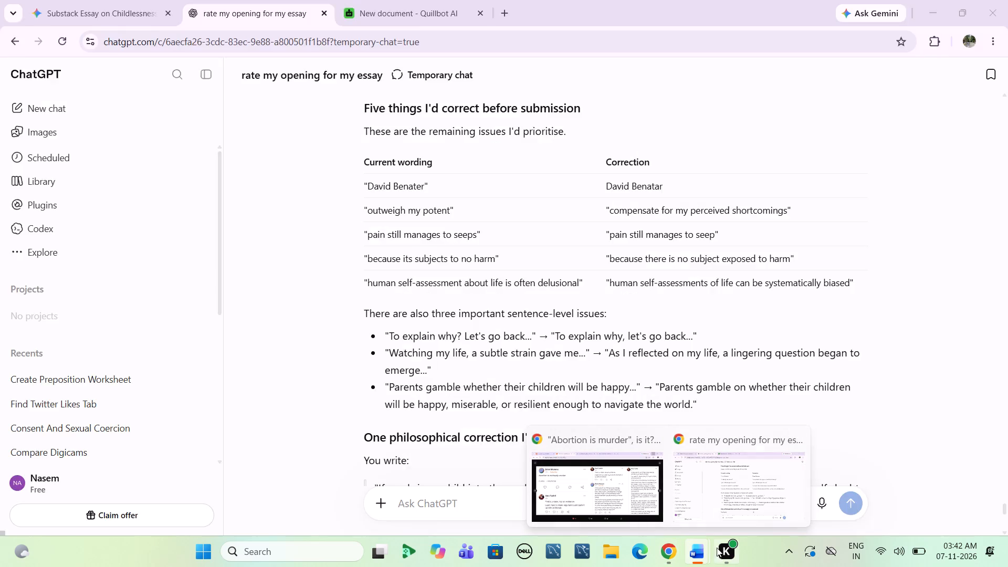
pyautogui.click(695, 558)
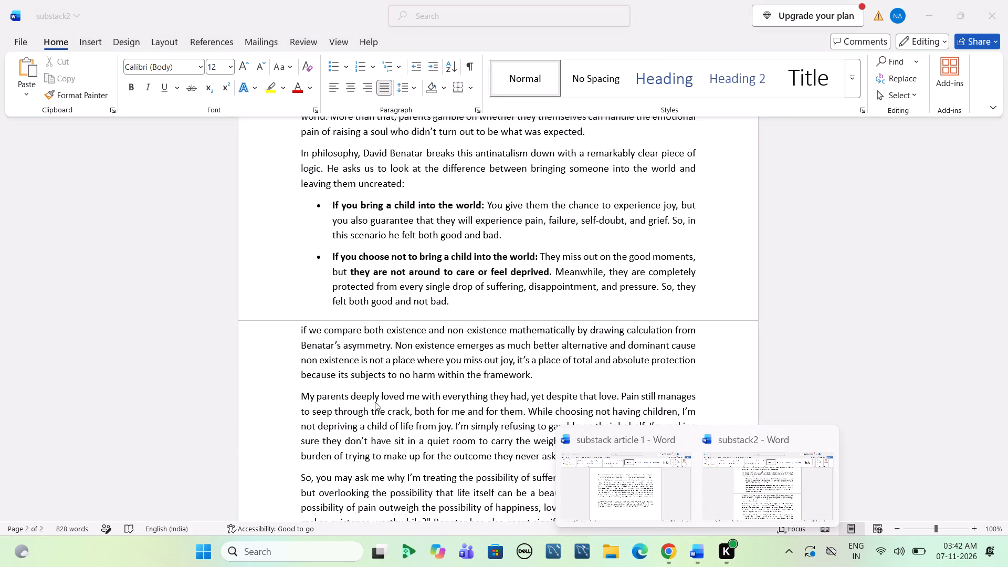
pyautogui.click(351, 374)
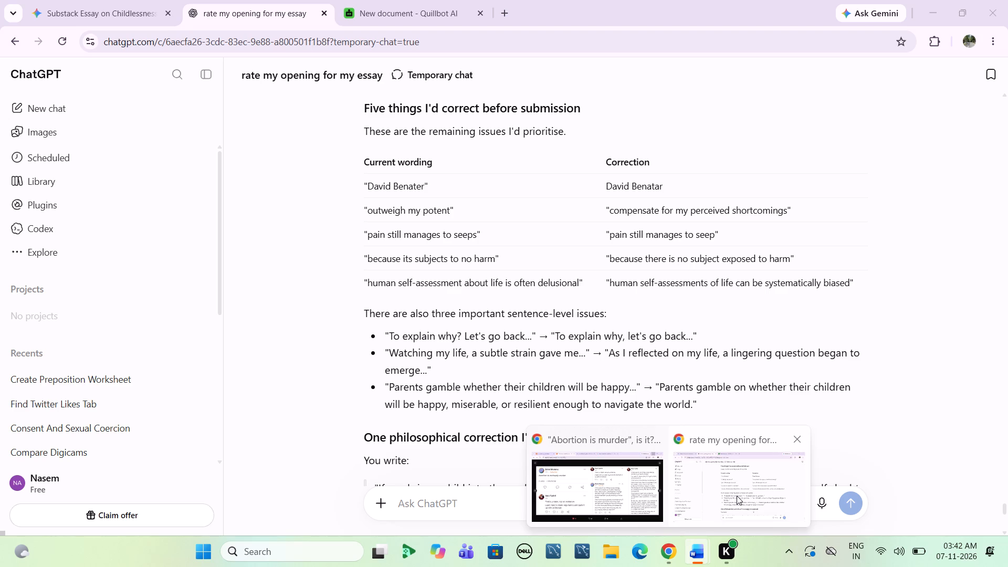
pyautogui.click(858, 463)
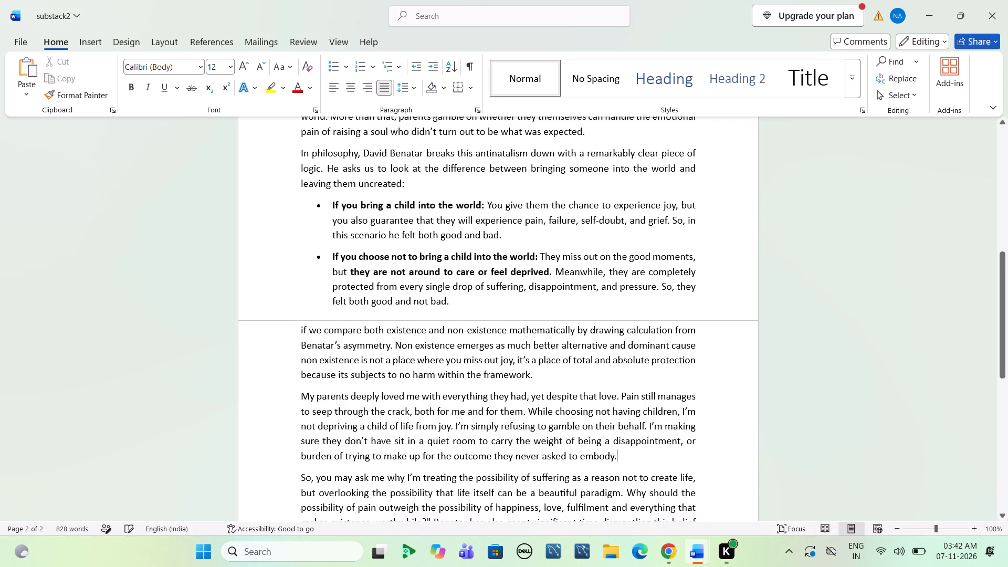
pyautogui.click(352, 374)
pyautogui.press('BackSpace')
pyautogui.press('BackSpace')
pyautogui.press('BackSpace')
pyautogui.press('BackSpace')
pyautogui.write('there is')
pyautogui.press('space')
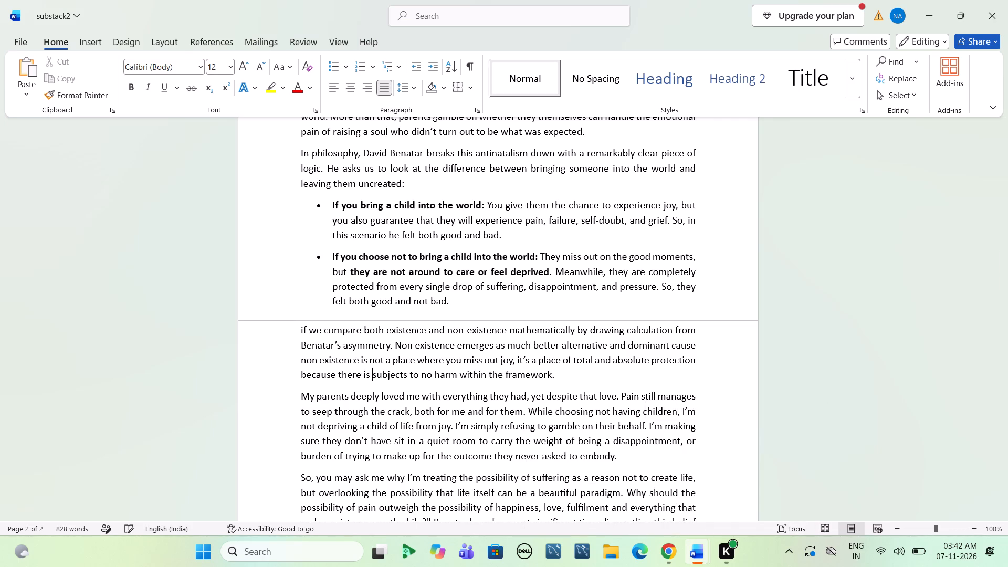
pyautogui.press('n')
pyautogui.write('o')
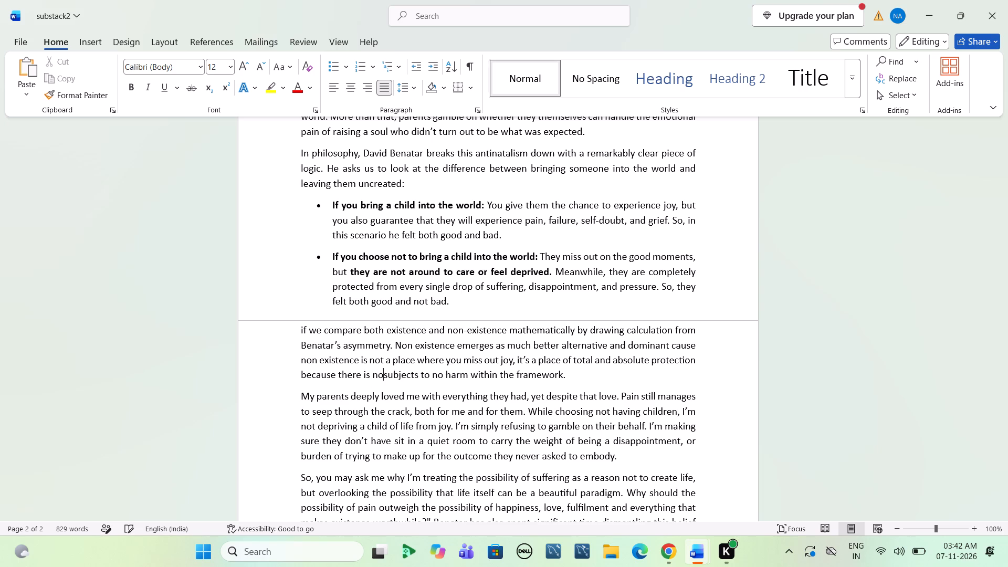
pyautogui.press('space')
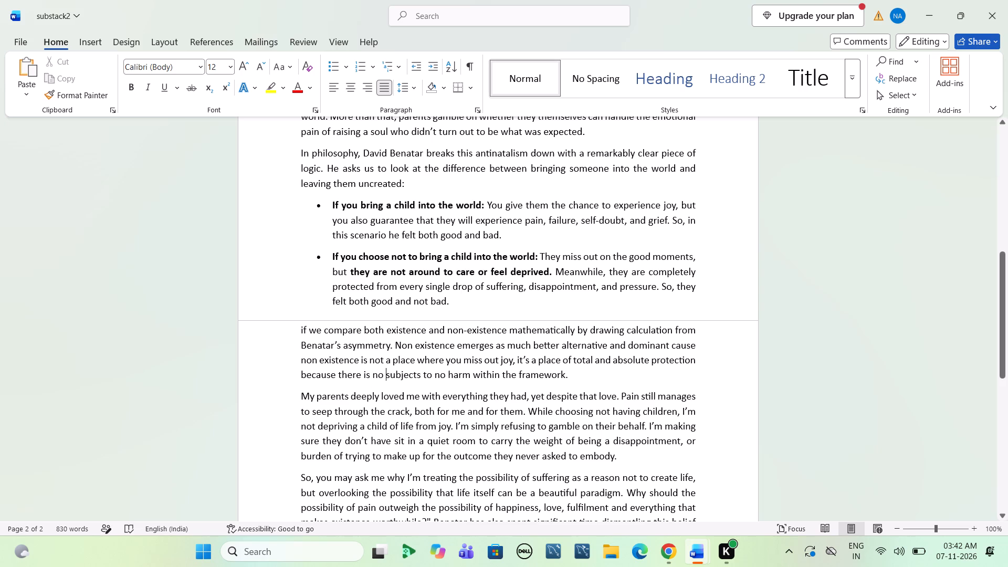
# Replace "to no" with "exposed to" before "harm within the framework" in the same sentence.
pyautogui.click(447, 377)
pyautogui.press('BackSpace')
pyautogui.press('BackSpace')
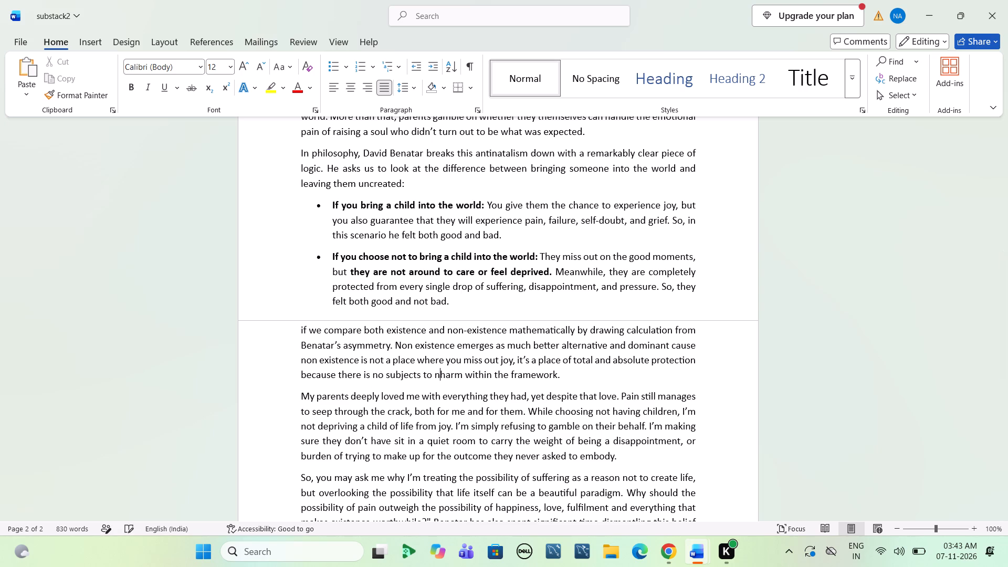
pyautogui.press('BackSpace')
pyautogui.press('BackSpace')
pyautogui.press('BackSpace')
pyautogui.press('BackSpace')
pyautogui.write('exposed to')
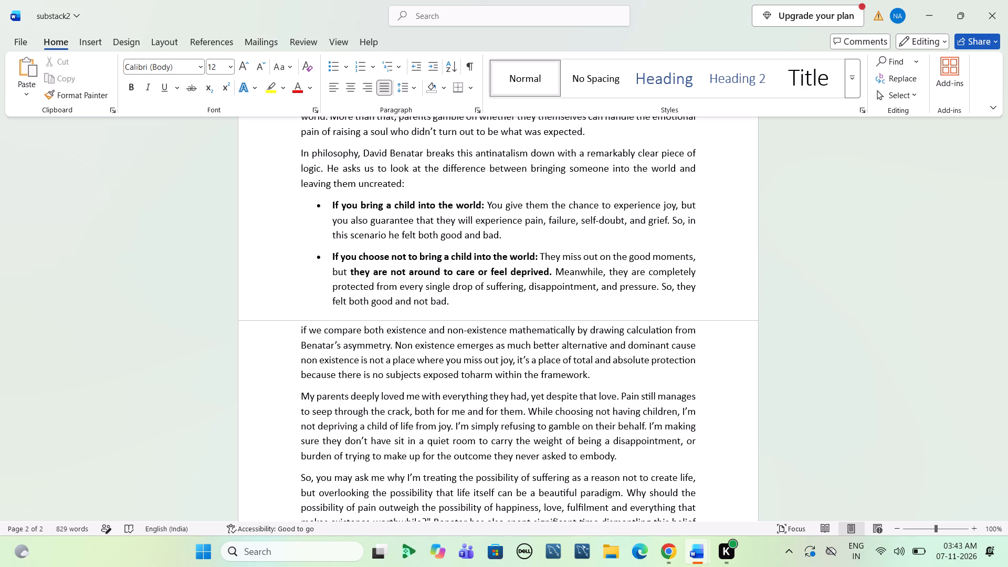
pyautogui.press('space')
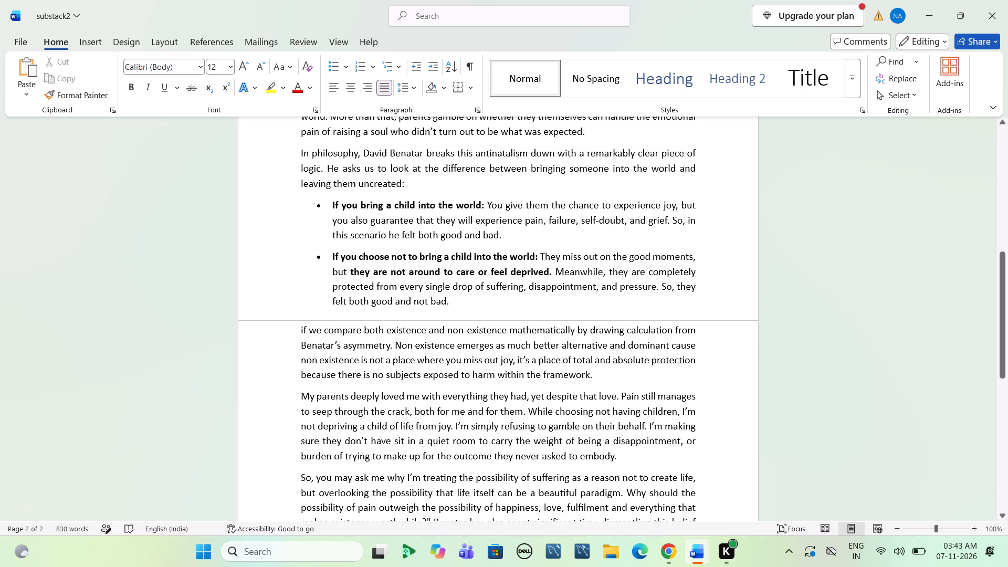
pyautogui.hotkey('ctrl', 'a')
pyautogui.hotkey('ctrl', 'c')
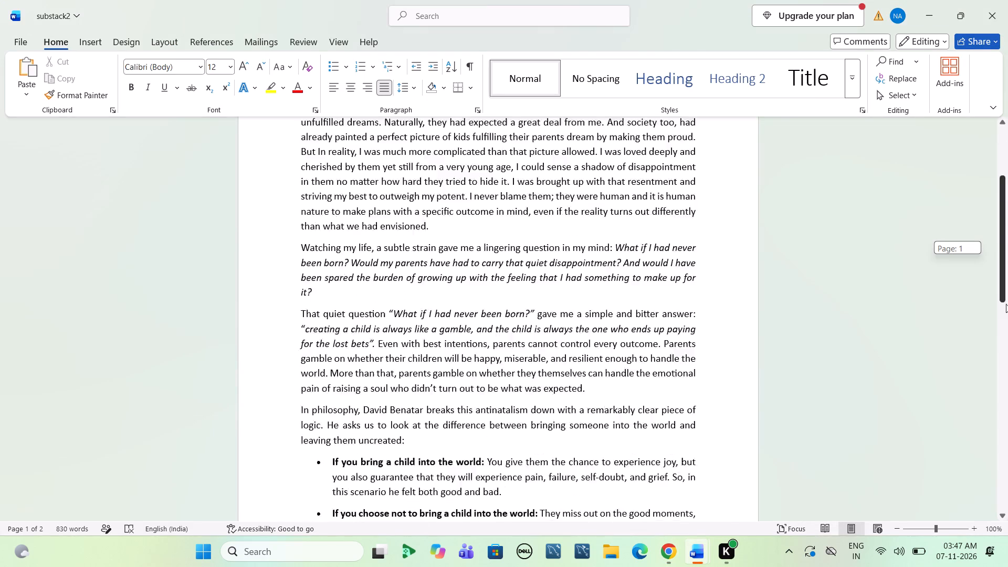
pyautogui.moveTo(1006, 304); pyautogui.dragTo(973, 467)
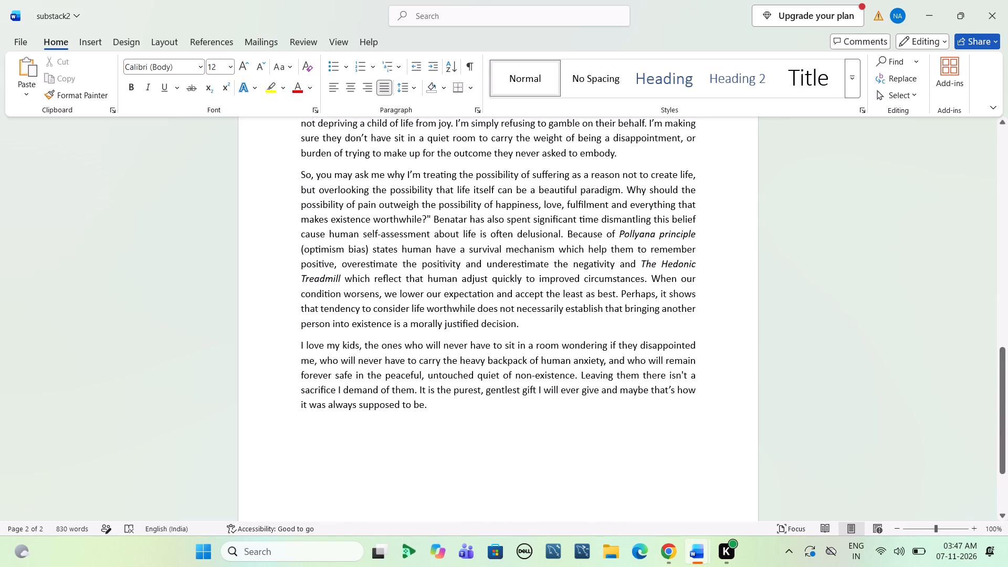
pyautogui.moveTo(1002, 418); pyautogui.dragTo(1007, 394)
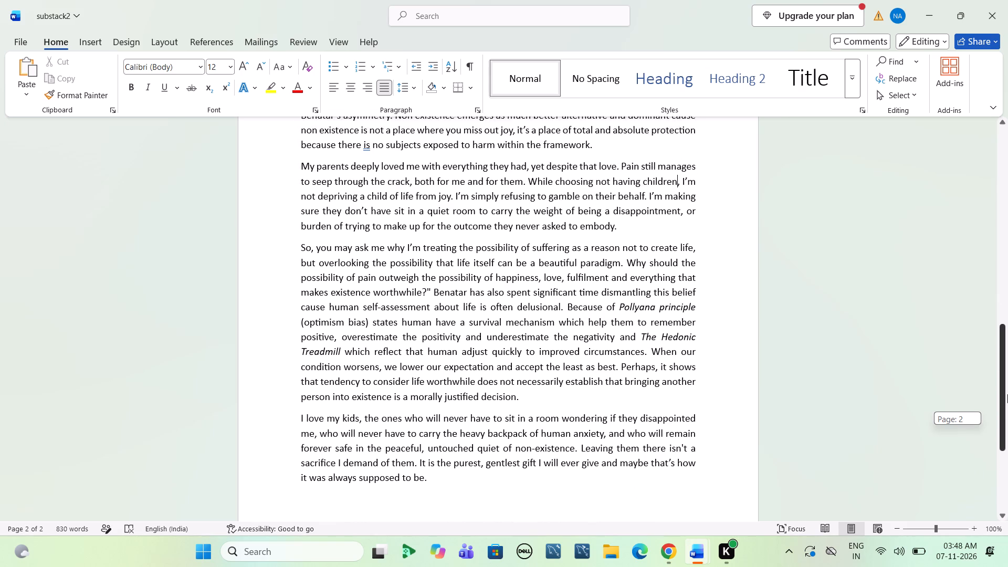
pyautogui.moveTo(1007, 394); pyautogui.dragTo(1007, 373)
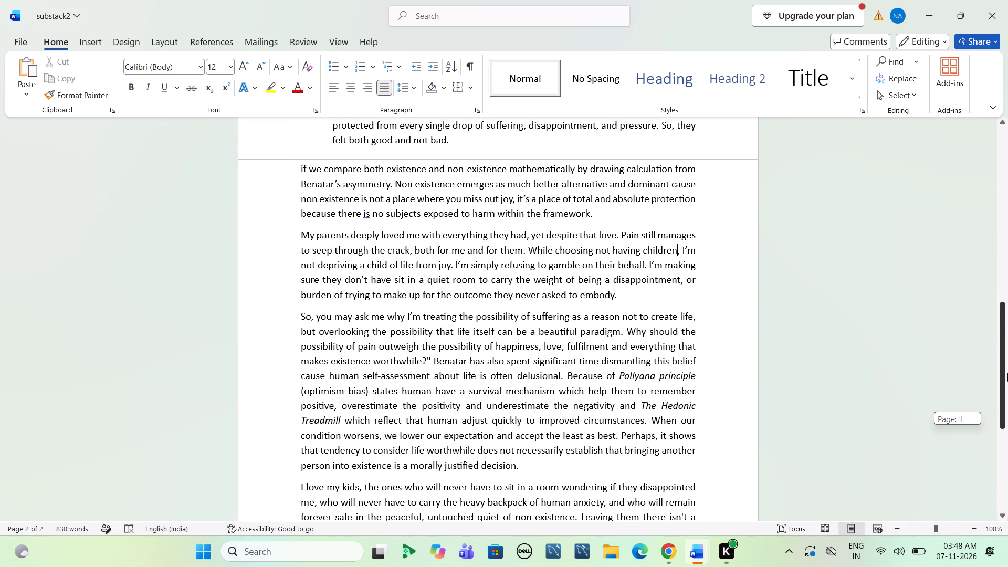
pyautogui.moveTo(1007, 373); pyautogui.dragTo(1007, 370)
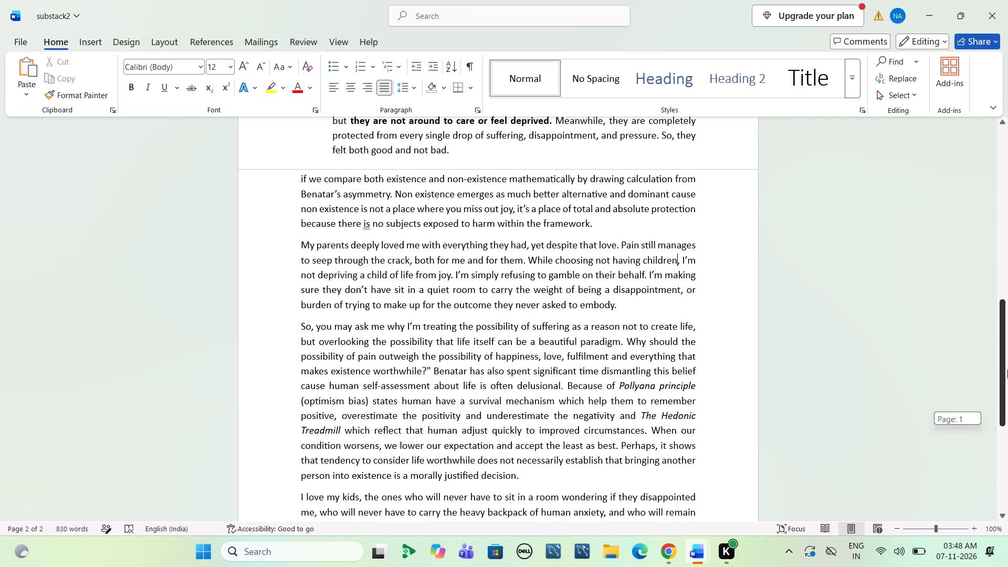
pyautogui.moveTo(1007, 370); pyautogui.dragTo(1007, 358)
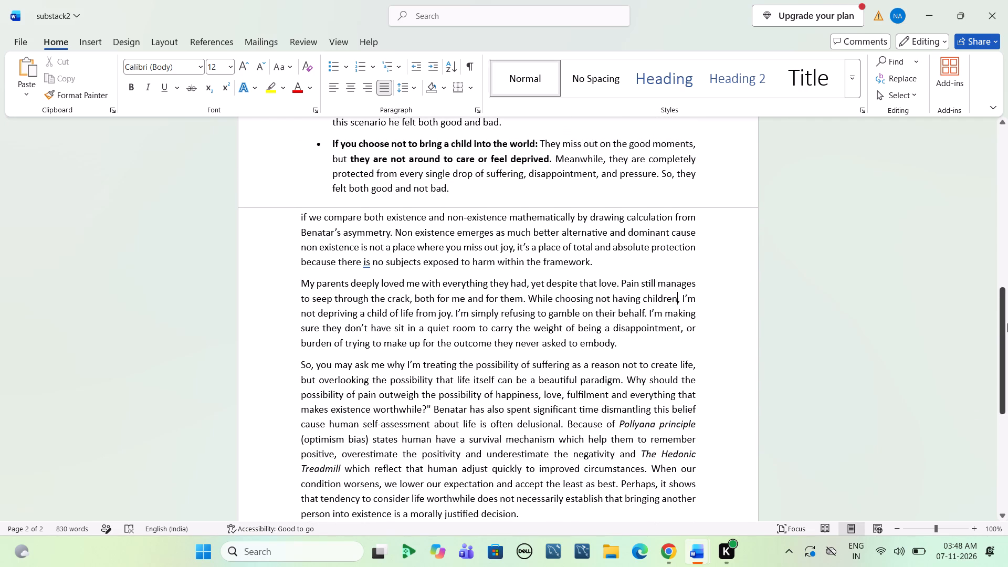
pyautogui.moveTo(1004, 325); pyautogui.dragTo(998, 306)
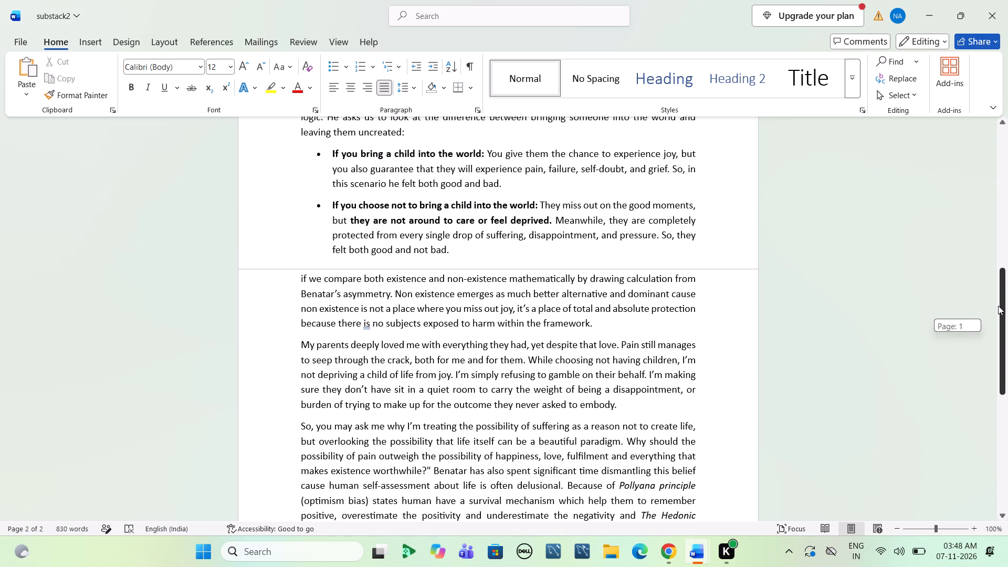
pyautogui.moveTo(998, 306); pyautogui.dragTo(999, 303)
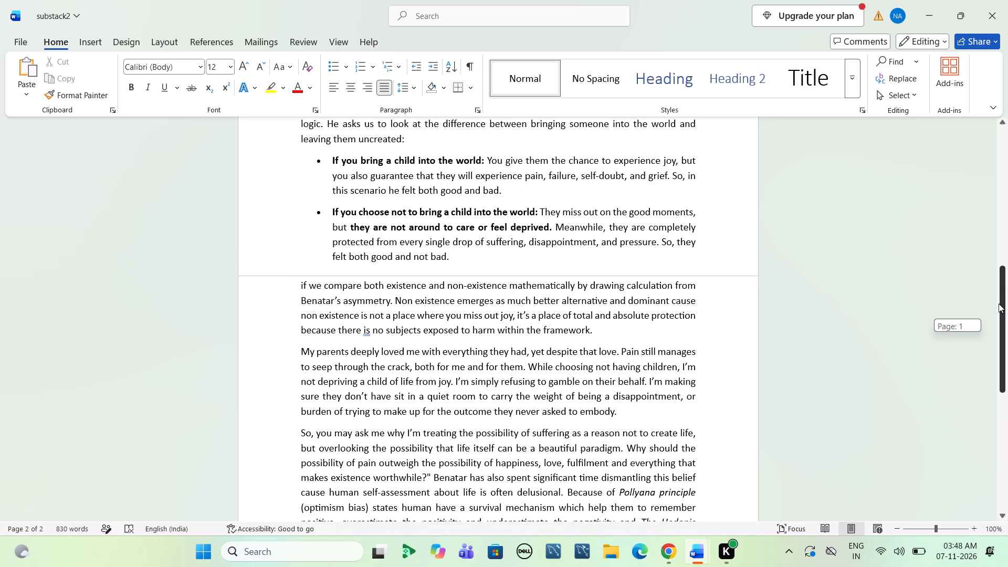
pyautogui.moveTo(999, 303); pyautogui.dragTo(1003, 272)
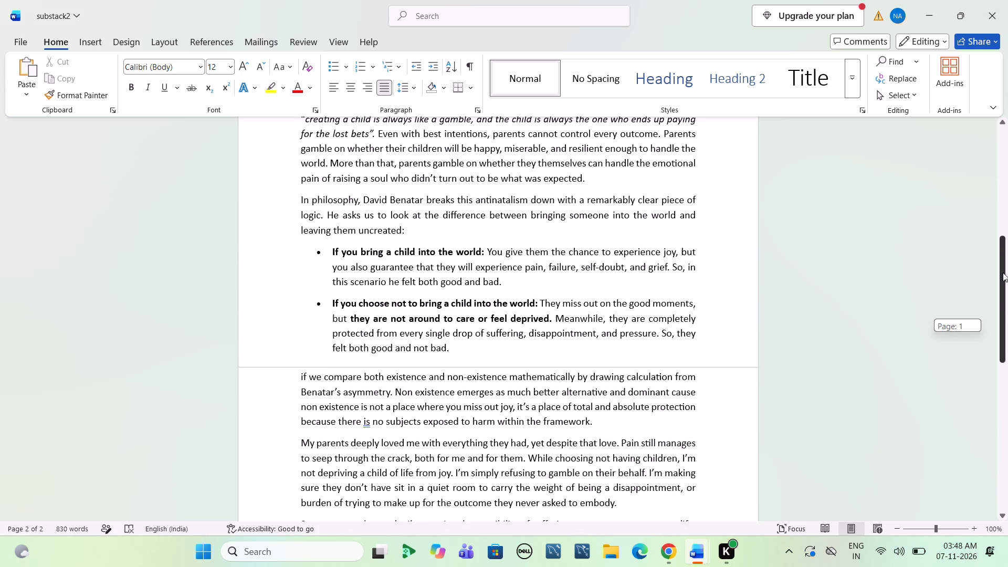
pyautogui.moveTo(1003, 272); pyautogui.dragTo(1002, 268)
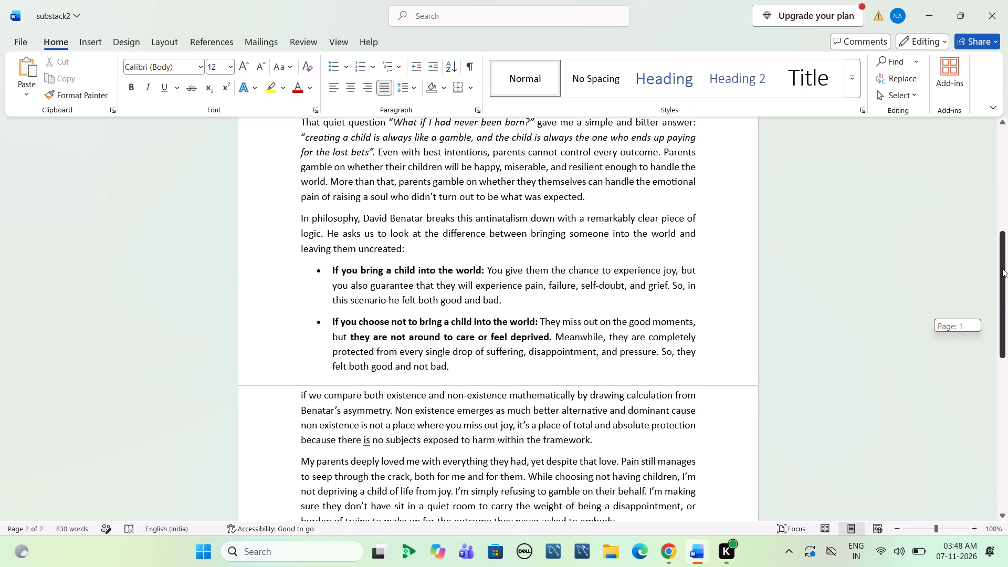
pyautogui.moveTo(1002, 268); pyautogui.dragTo(999, 260)
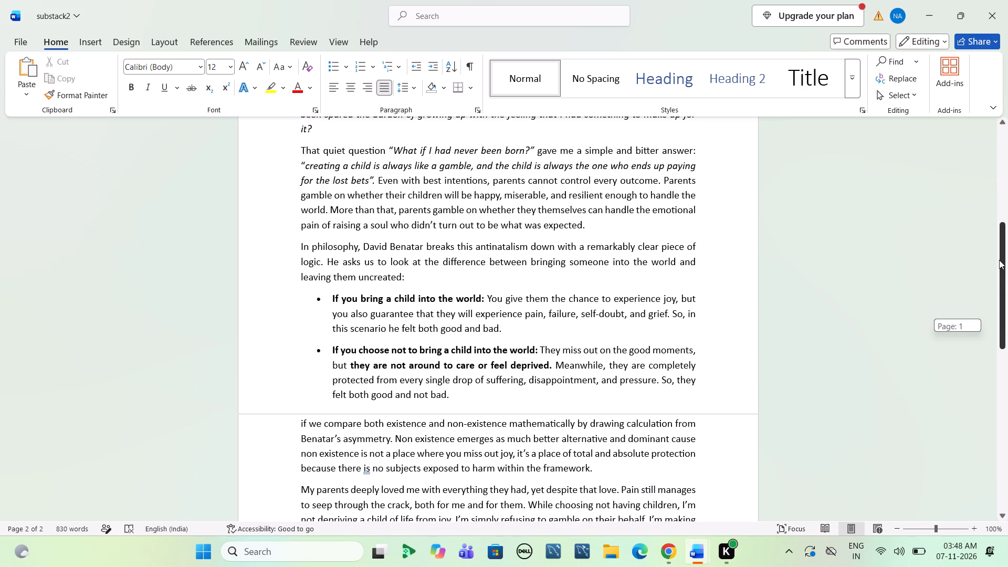
pyautogui.moveTo(999, 260); pyautogui.dragTo(1000, 187)
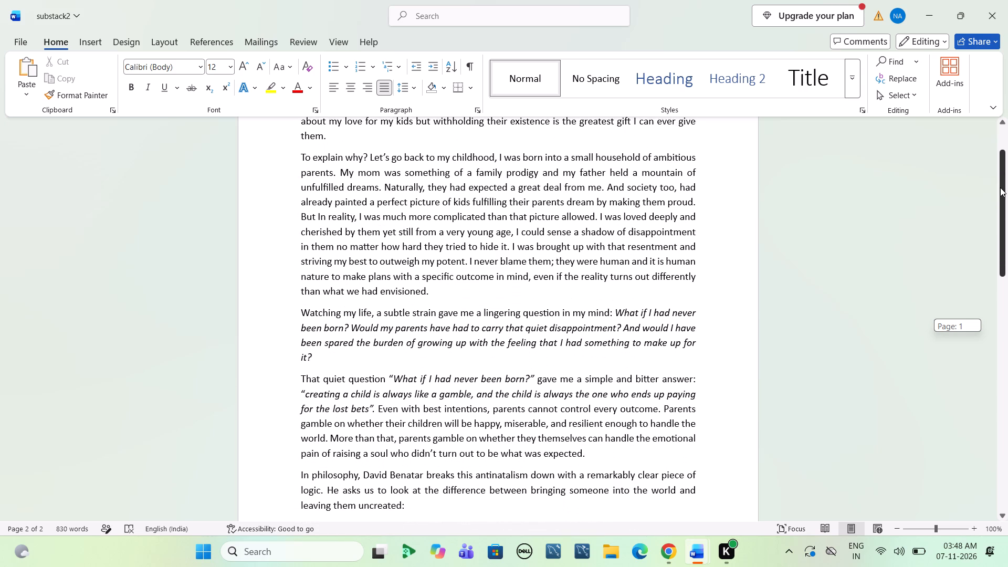
pyautogui.moveTo(1000, 187); pyautogui.dragTo(1005, 199)
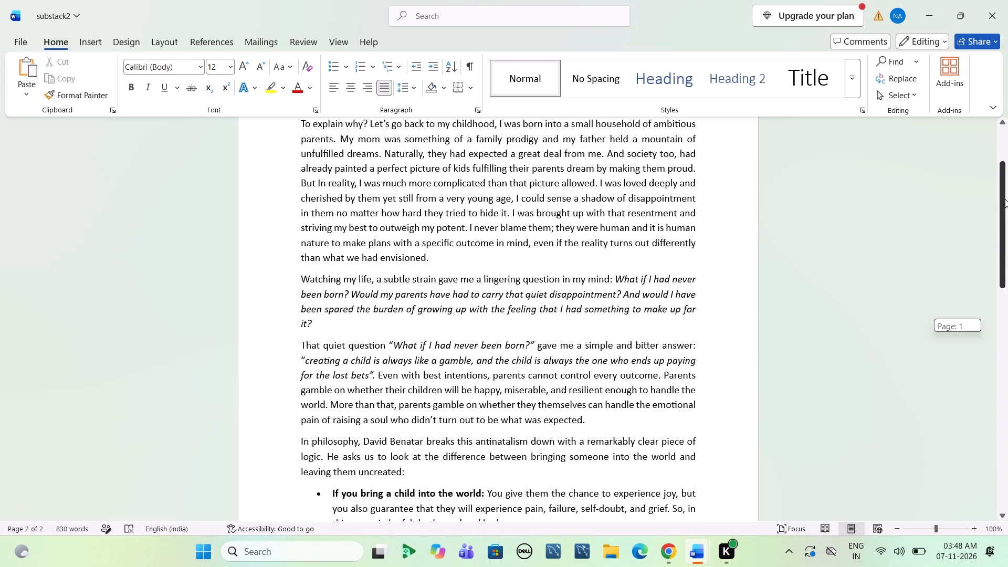
pyautogui.moveTo(1005, 199); pyautogui.dragTo(1006, 201)
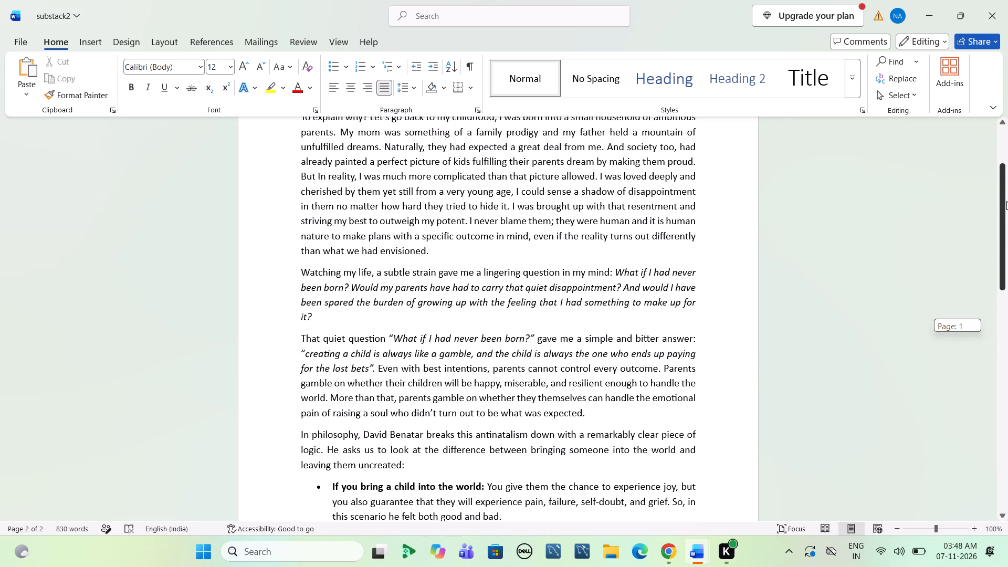
pyautogui.moveTo(1006, 201); pyautogui.dragTo(1007, 214)
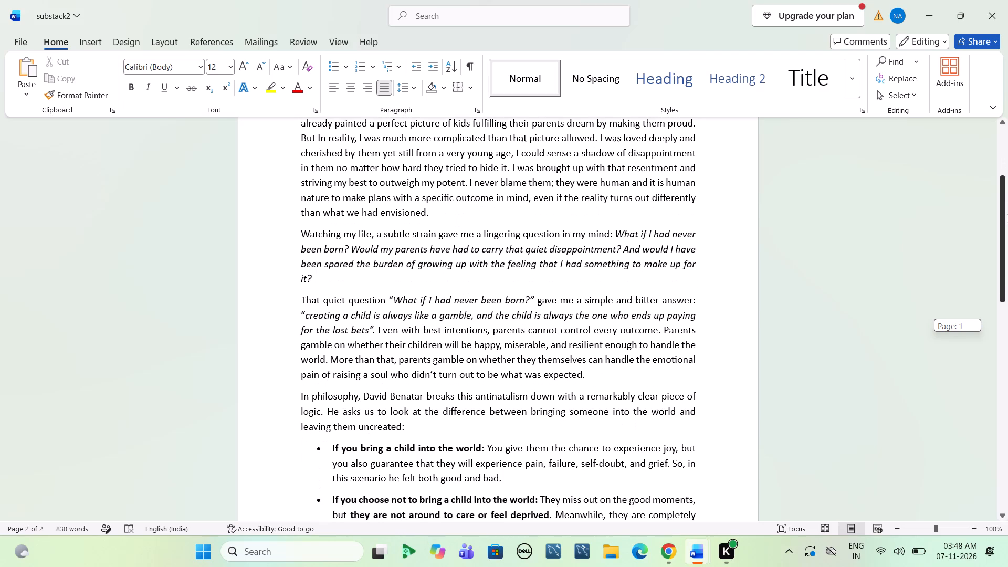
pyautogui.moveTo(1007, 214); pyautogui.dragTo(1007, 215)
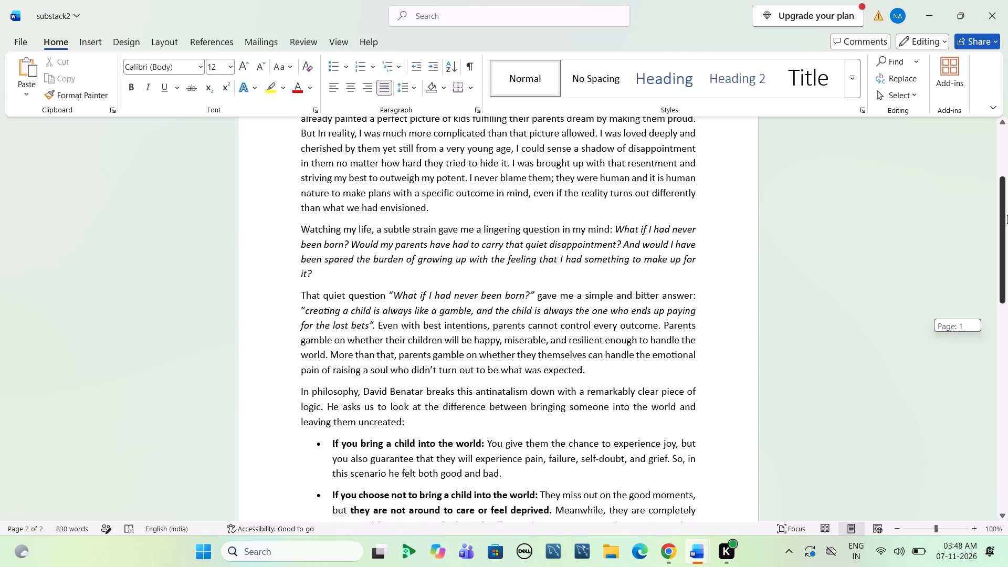
pyautogui.moveTo(1007, 215); pyautogui.dragTo(1007, 240)
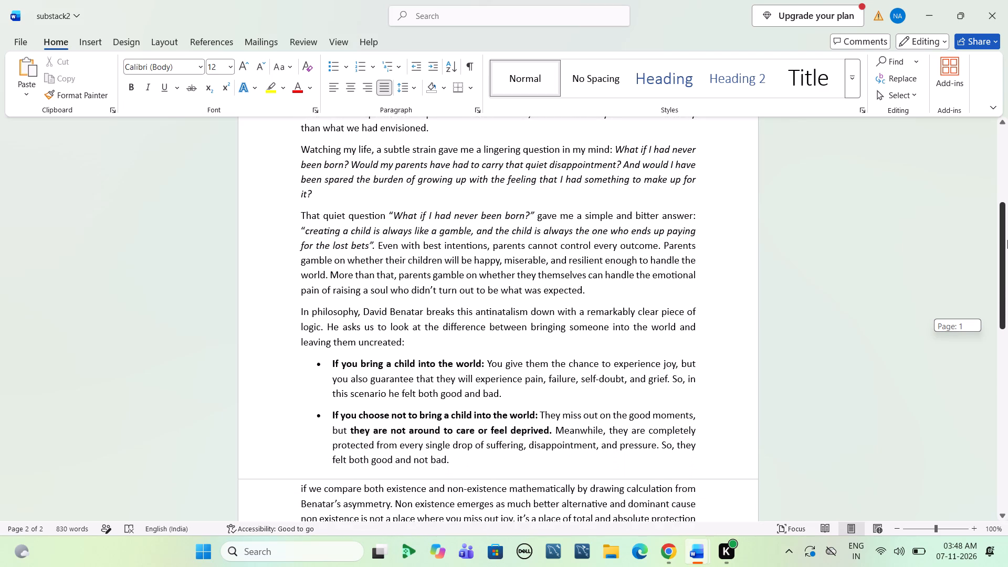
# Insert "to" so the phrase reads "they don't have to sit in a quiet room" in the "My parents deeply loved me" paragraph, and save the document.
pyautogui.moveTo(1007, 240); pyautogui.dragTo(1007, 289)
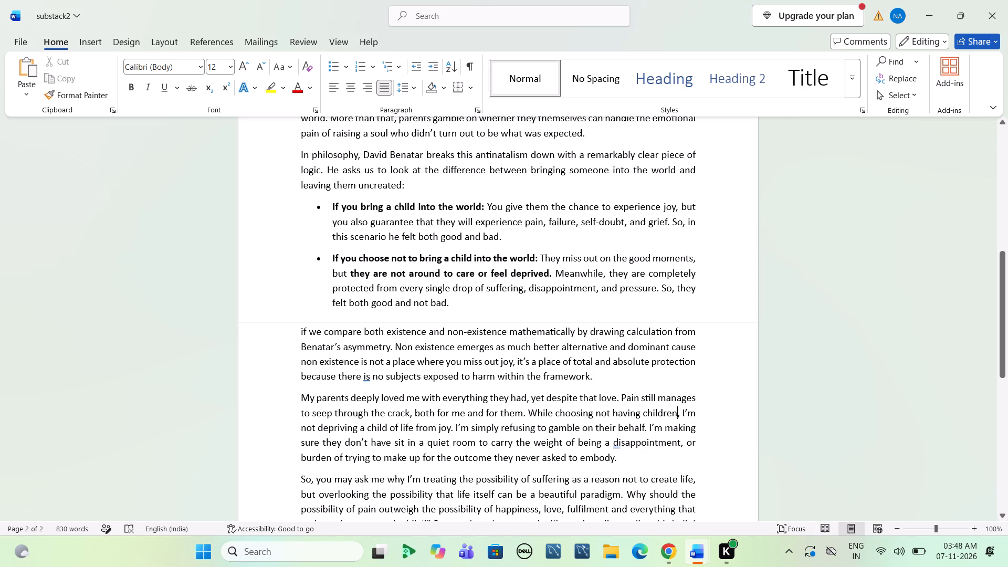
pyautogui.click(393, 444)
pyautogui.write('to')
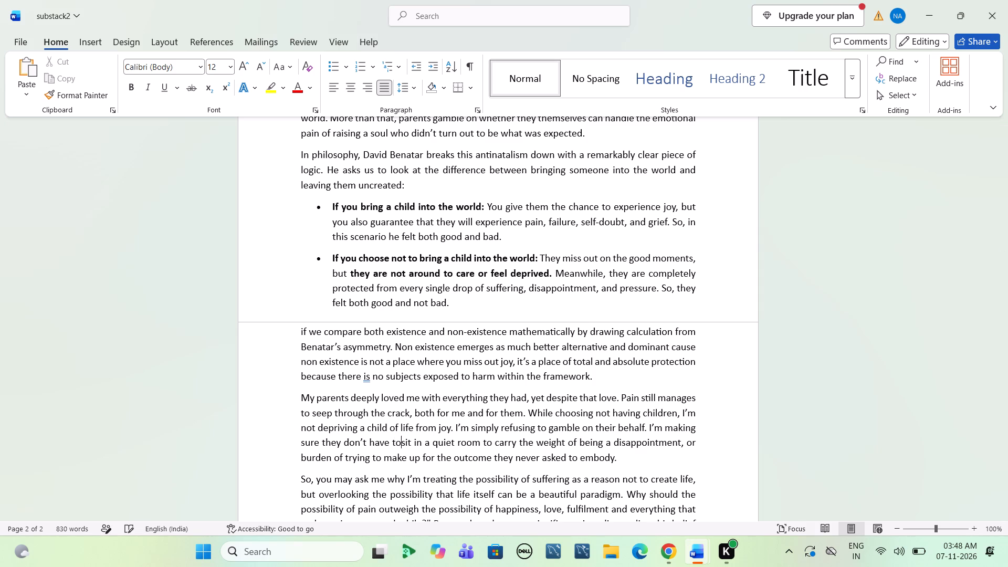
pyautogui.press('space')
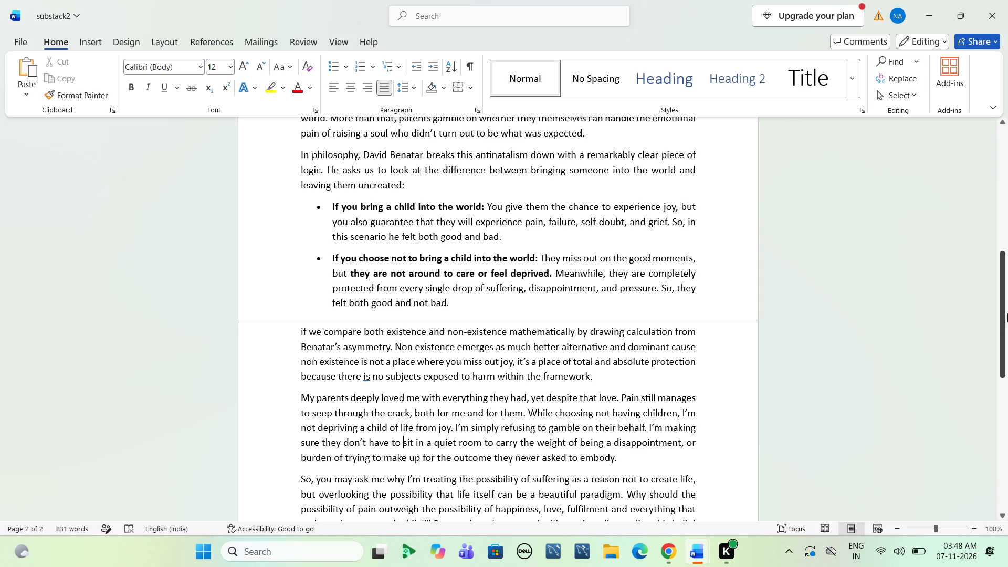
pyautogui.moveTo(999, 321); pyautogui.dragTo(1007, 422)
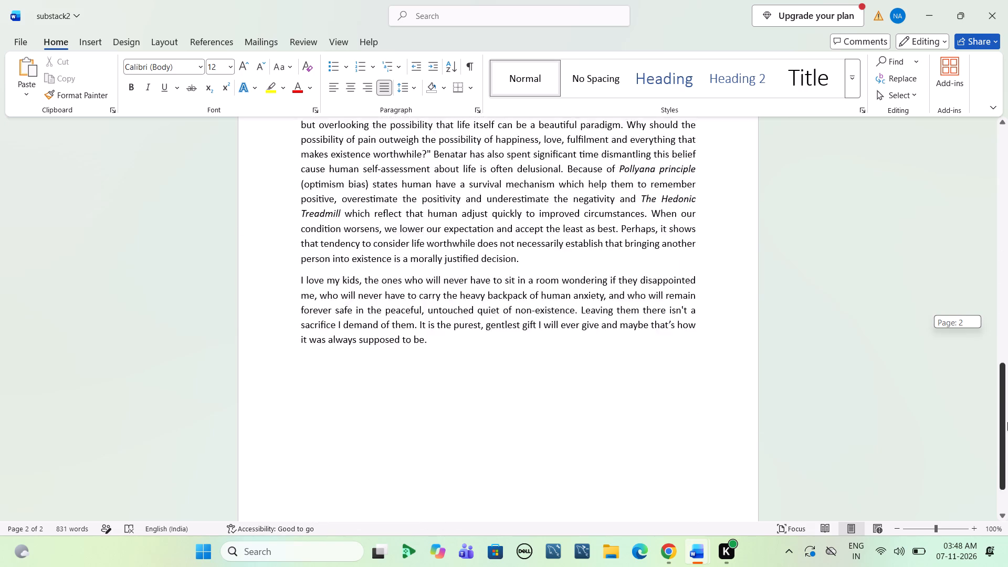
pyautogui.moveTo(1007, 422); pyautogui.dragTo(1007, 108)
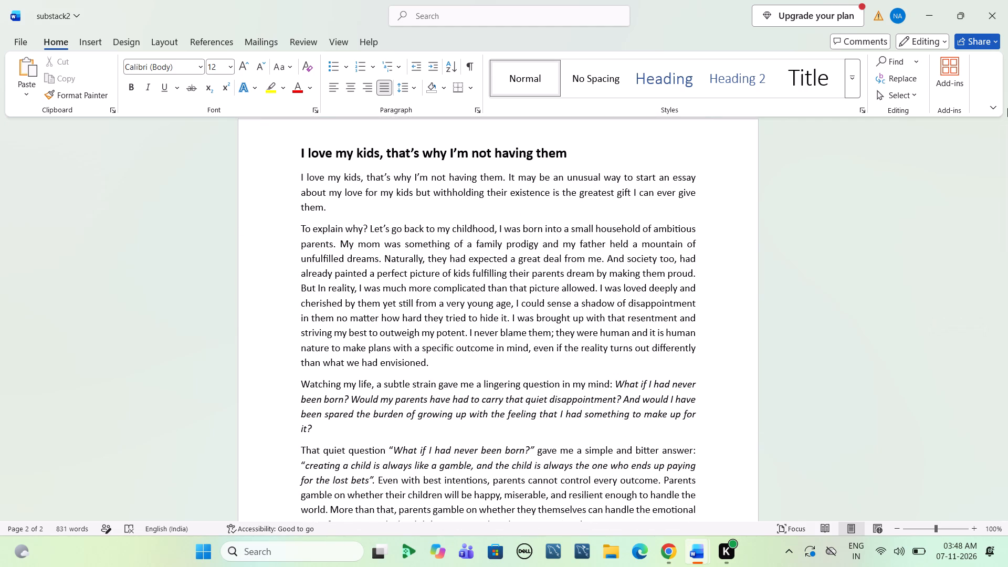